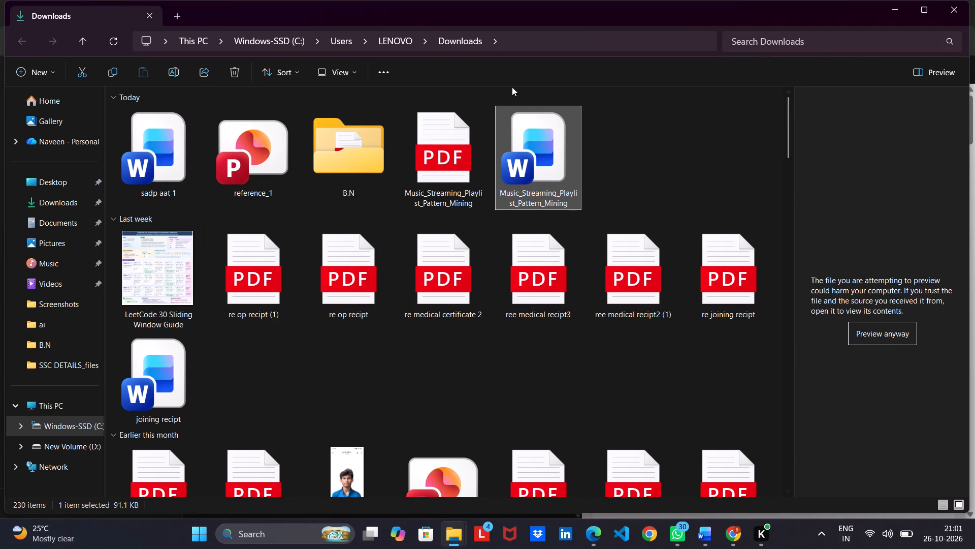
{"action": "double_click", "coordinate": [550, 136]}
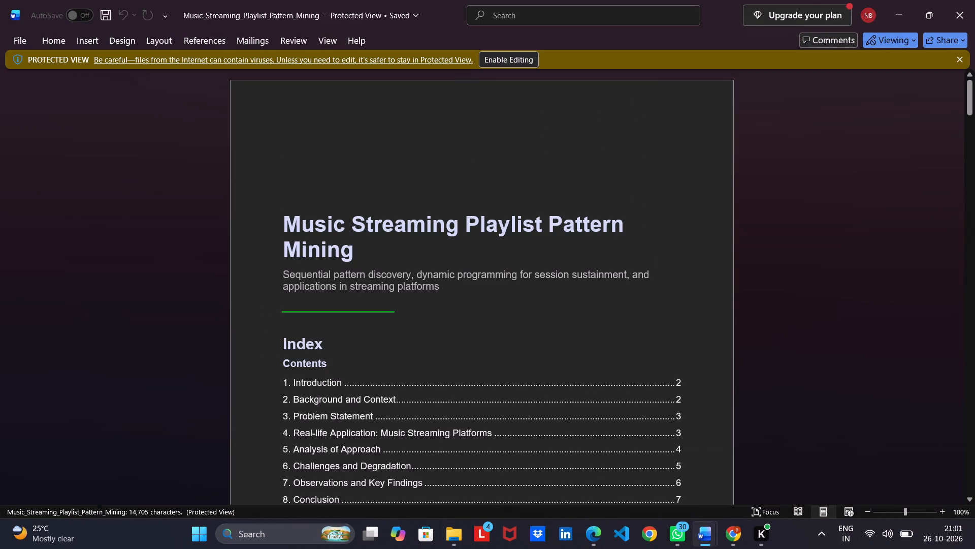
{"action": "left_click", "coordinate": [502, 58]}
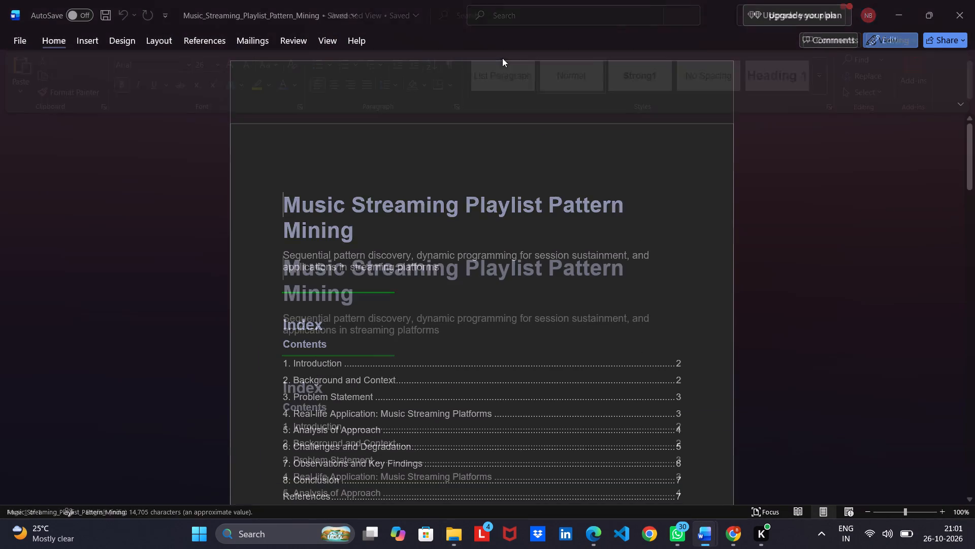
Delete the report's cover page content, from the title and subtitle through the whole index list.
{"action": "scroll", "coordinate": [356, 197], "scroll_direction": "down", "scroll_amount": 1}
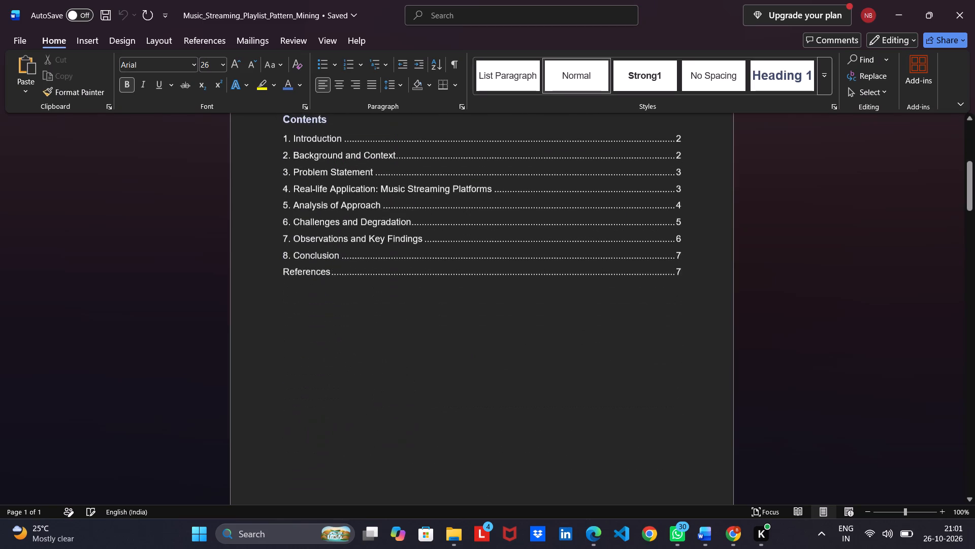
{"action": "scroll", "coordinate": [356, 197], "scroll_direction": "down", "scroll_amount": 1}
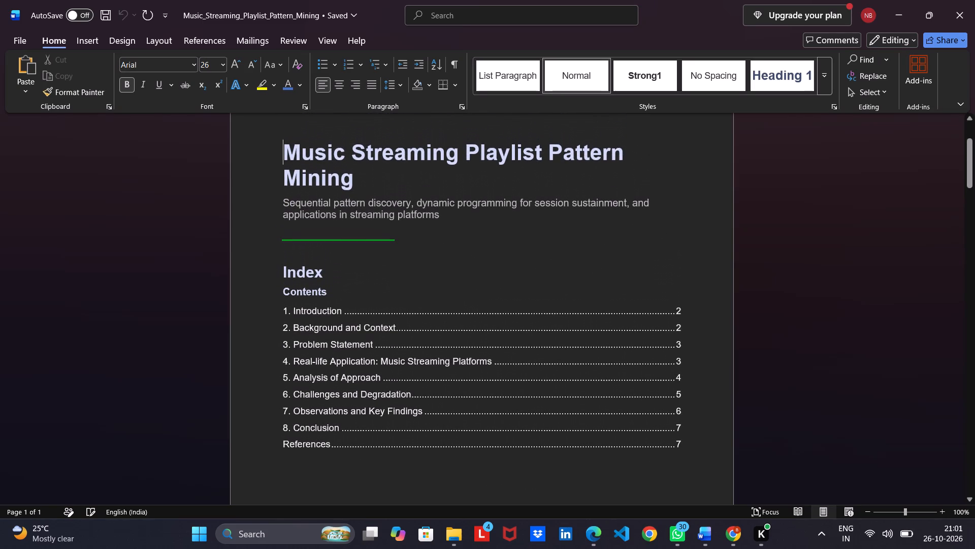
{"action": "left_click_drag", "start_coordinate": [270, 160], "coordinate": [514, 463]}
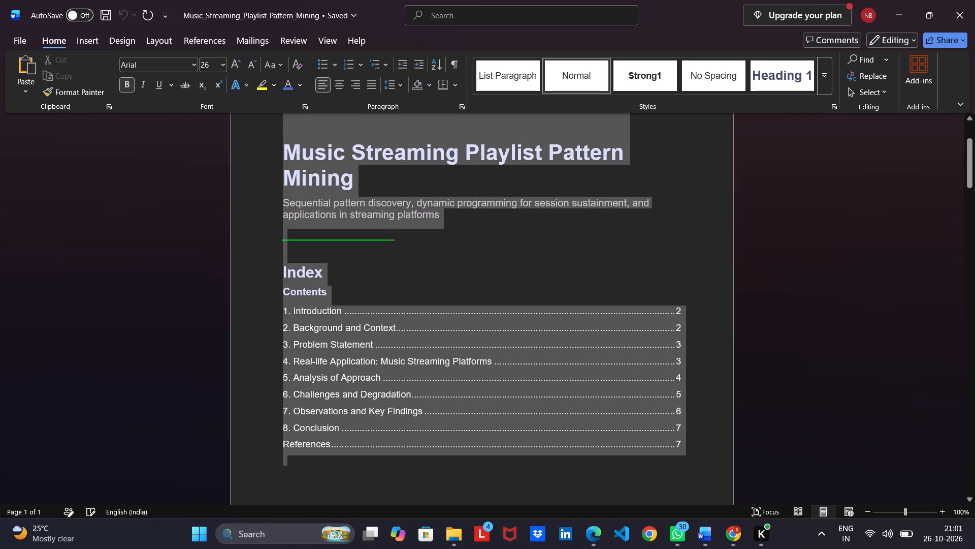
{"action": "left_click_drag", "start_coordinate": [514, 463], "coordinate": [514, 463]}
{"action": "key", "text": "BackSpace"}
{"action": "scroll", "coordinate": [514, 463], "scroll_direction": "up", "scroll_amount": 2}
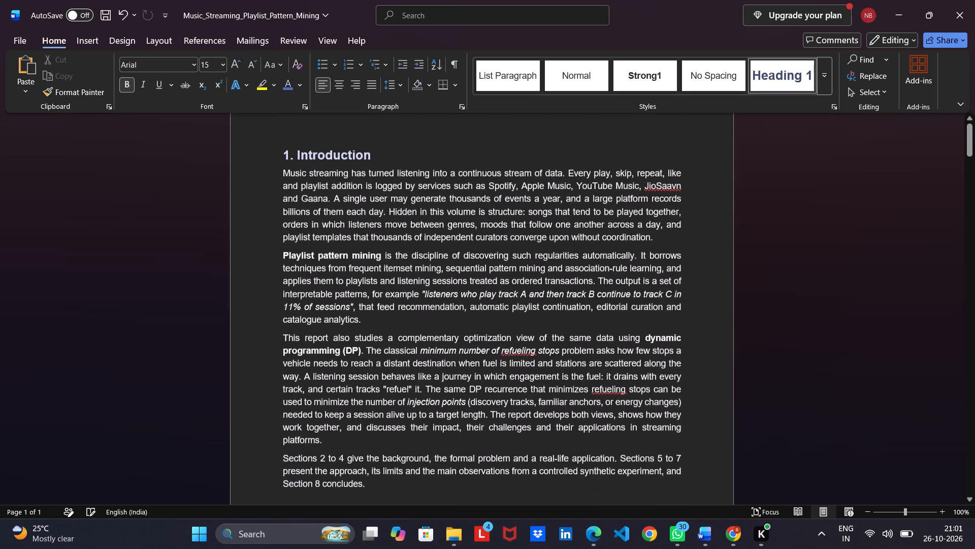
Review the trimmed report from the Introduction heading on the first page through the References on the last page.
{"action": "scroll", "coordinate": [514, 463], "scroll_direction": "up", "scroll_amount": 5}
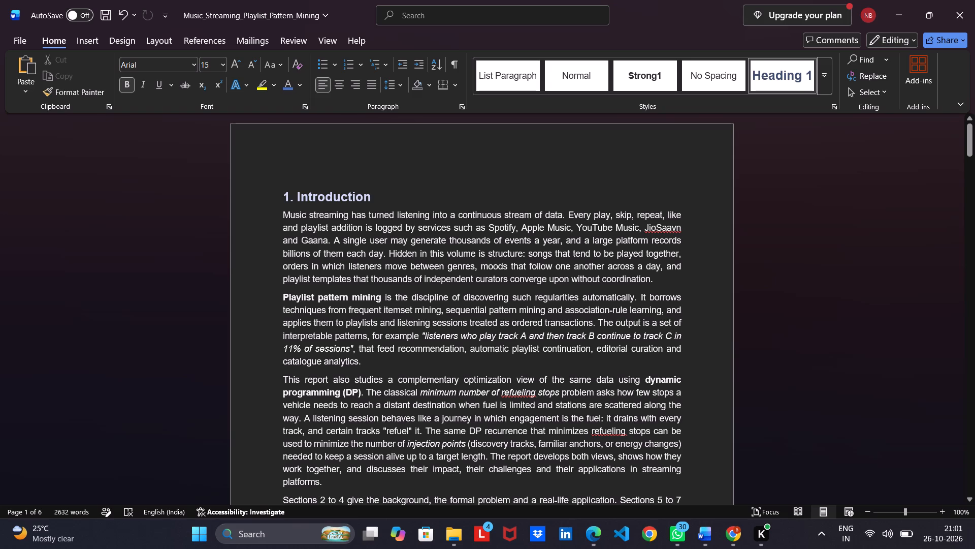
{"action": "left_click", "coordinate": [316, 161]}
{"action": "left_click", "coordinate": [284, 150]}
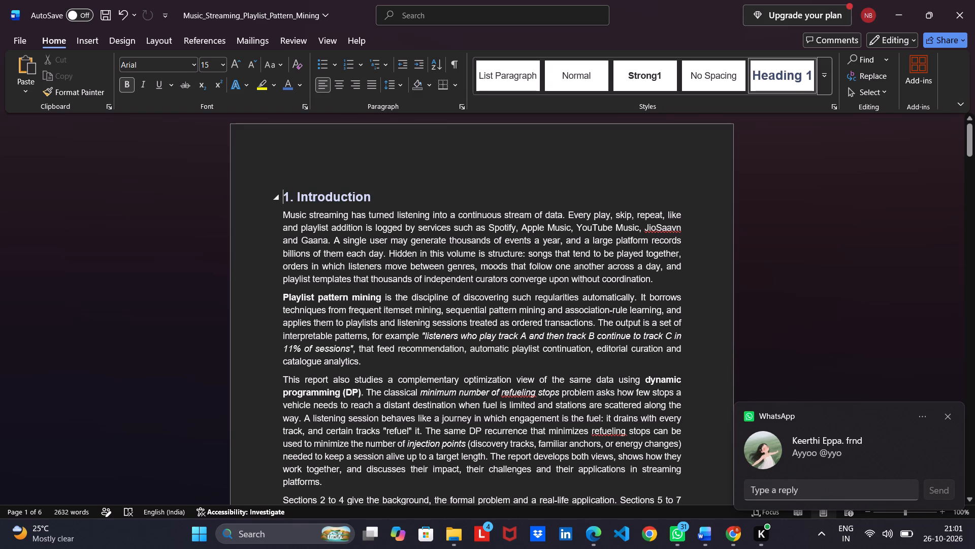
{"action": "left_click", "coordinate": [351, 162]}
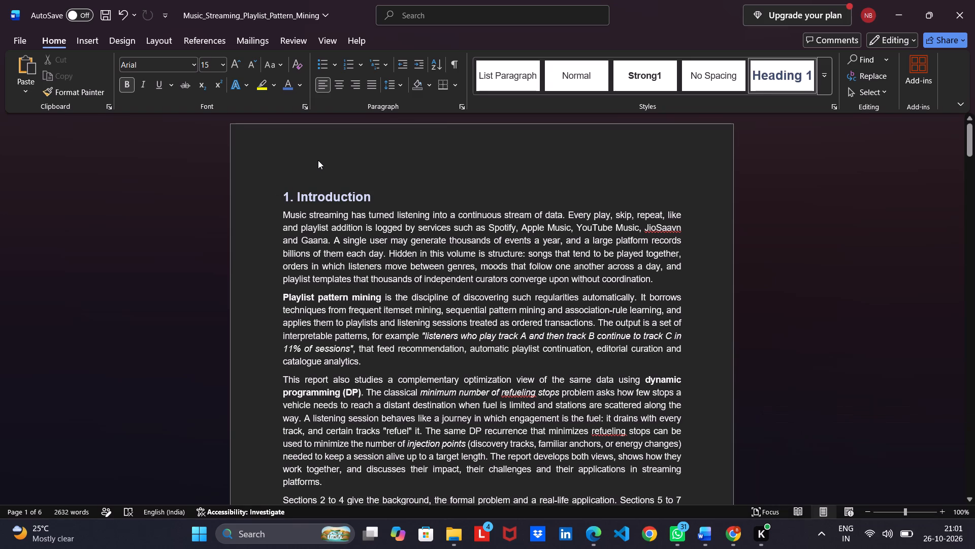
{"action": "scroll", "coordinate": [380, 182], "scroll_direction": "down", "scroll_amount": 14}
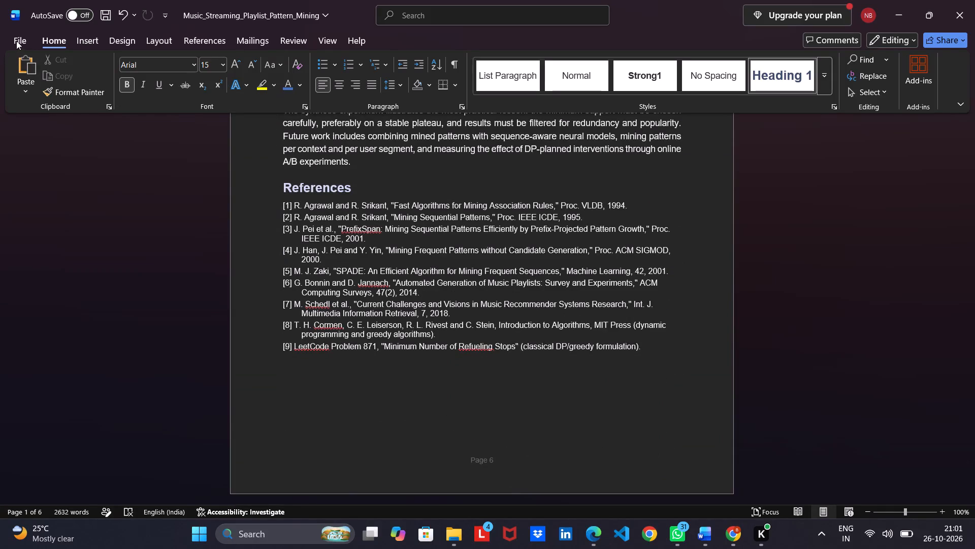
Start saving a copy of the edited report in the B.N folder inside Downloads.
{"action": "left_click", "coordinate": [16, 41]}
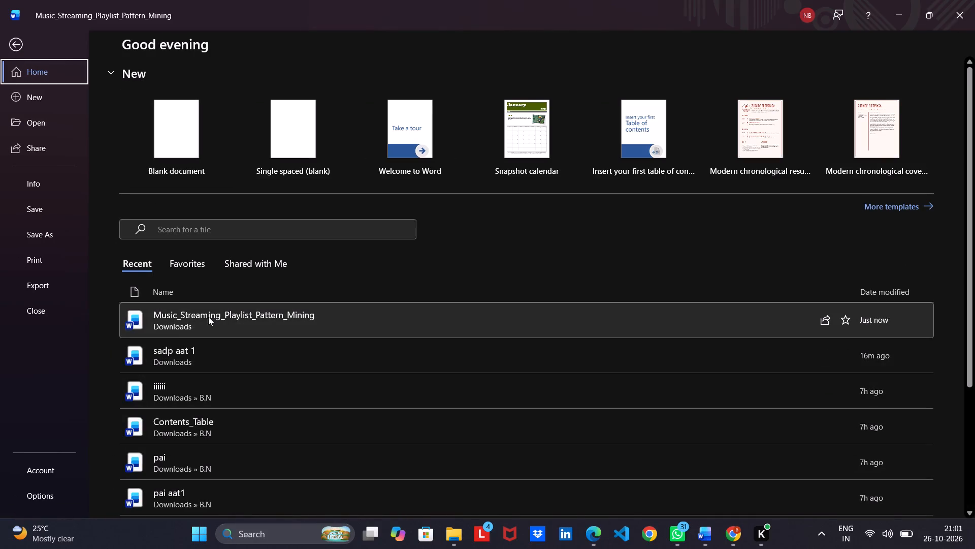
{"action": "left_click", "coordinate": [48, 236]}
{"action": "left_click", "coordinate": [467, 196]}
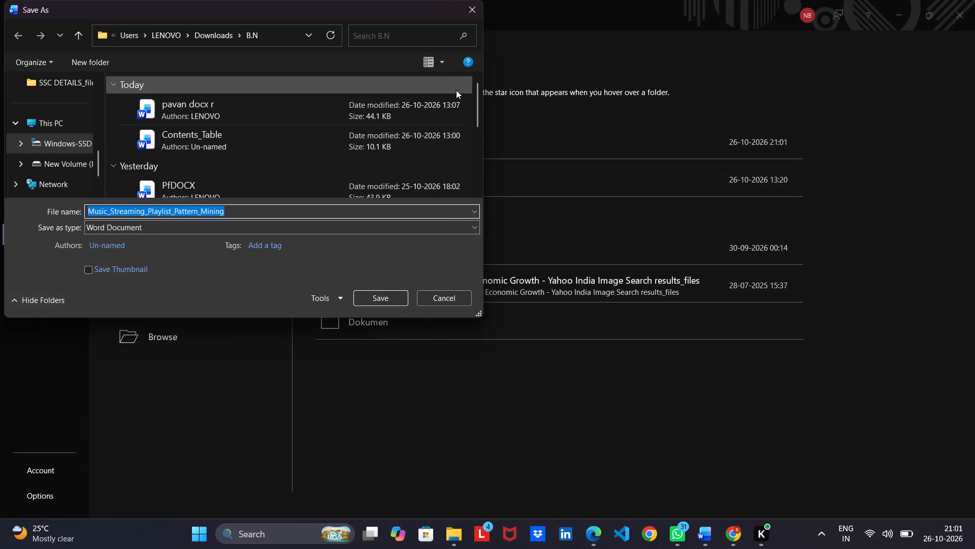
Save the report as a PDF named dmmlrer in the B.N folder inside Downloads.
{"action": "left_click", "coordinate": [468, 5]}
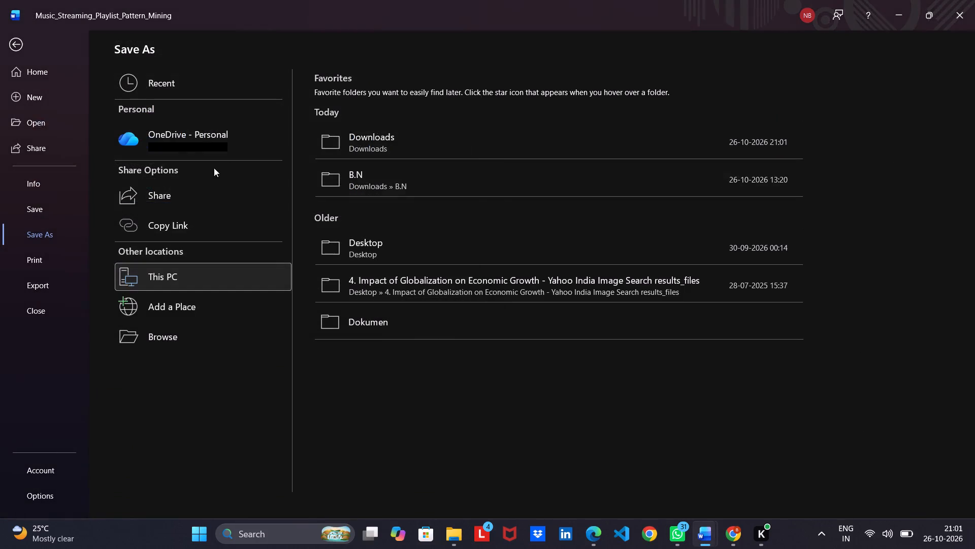
{"action": "double_click", "coordinate": [426, 172]}
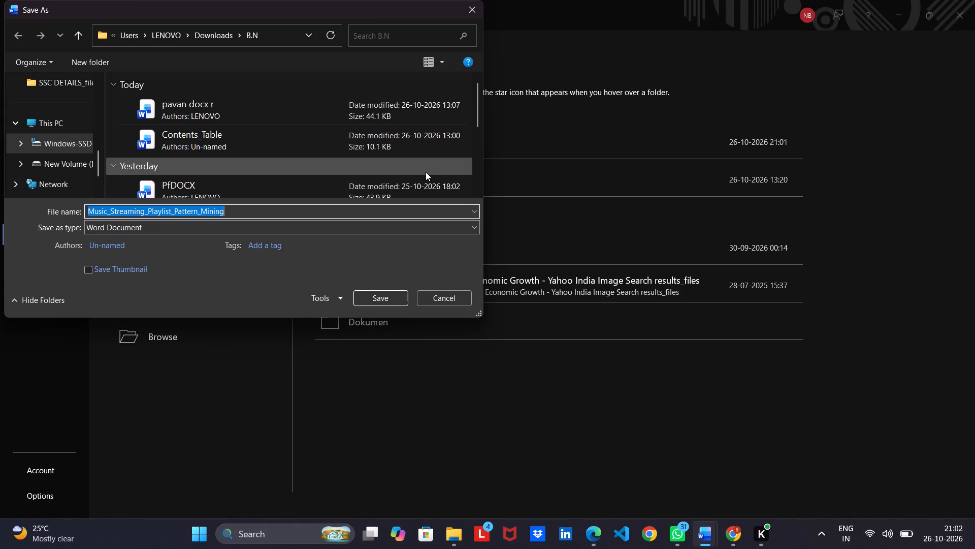
{"action": "key", "text": "BackSpace"}
{"action": "type", "text": "dmml"}
{"action": "type", "text": "re"}
{"action": "key", "text": "r"}
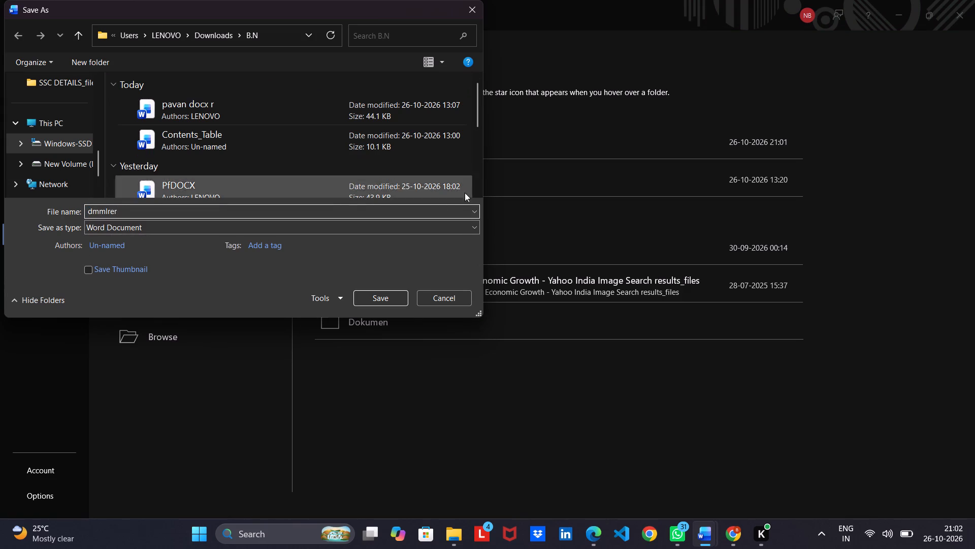
{"action": "left_click", "coordinate": [474, 226]}
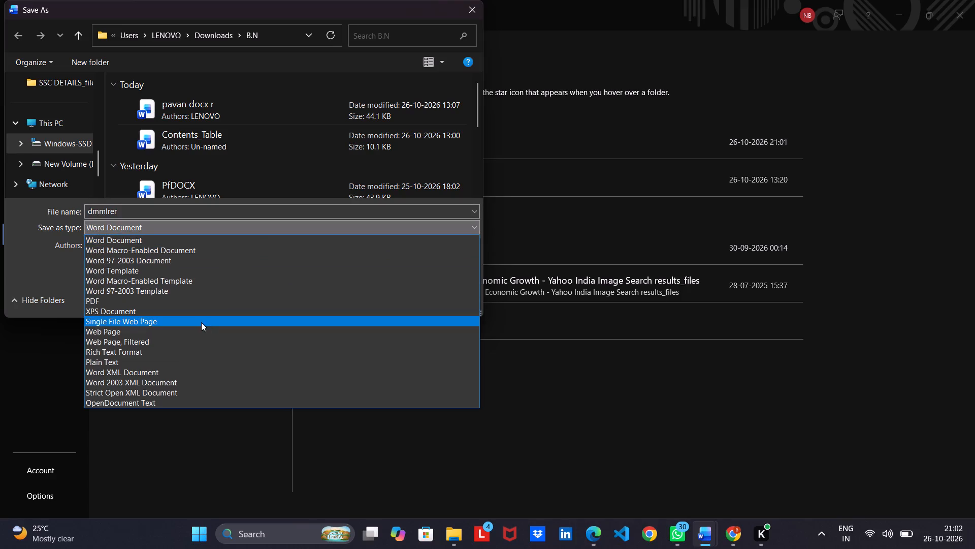
{"action": "left_click", "coordinate": [169, 300]}
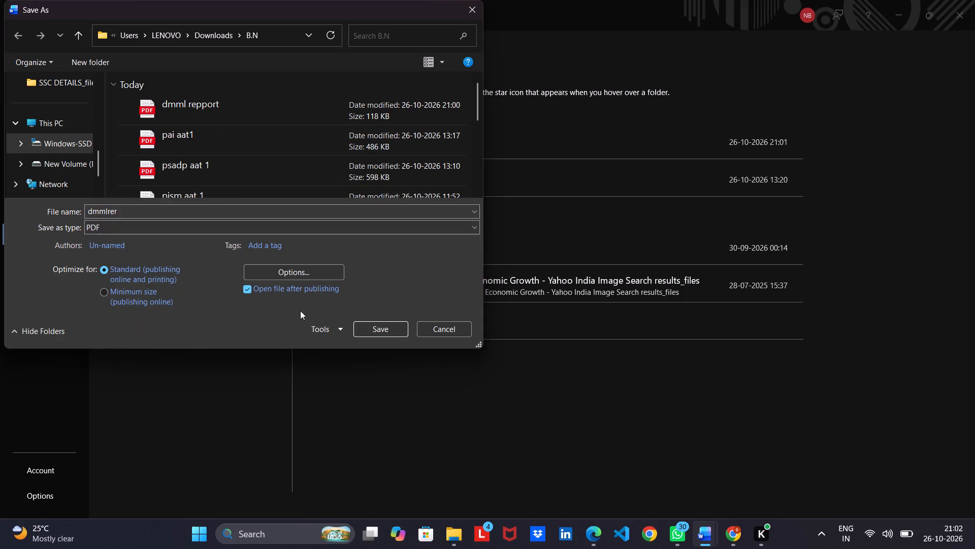
{"action": "left_click", "coordinate": [373, 329]}
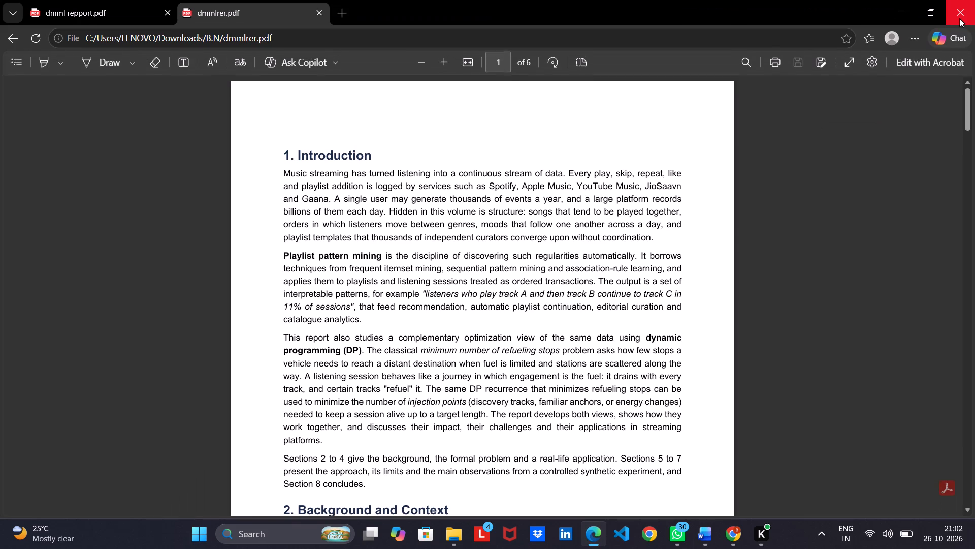
Close the exported PDF and the report's Word document, saving the document's changes in Downloads.
{"action": "left_click", "coordinate": [974, 4]}
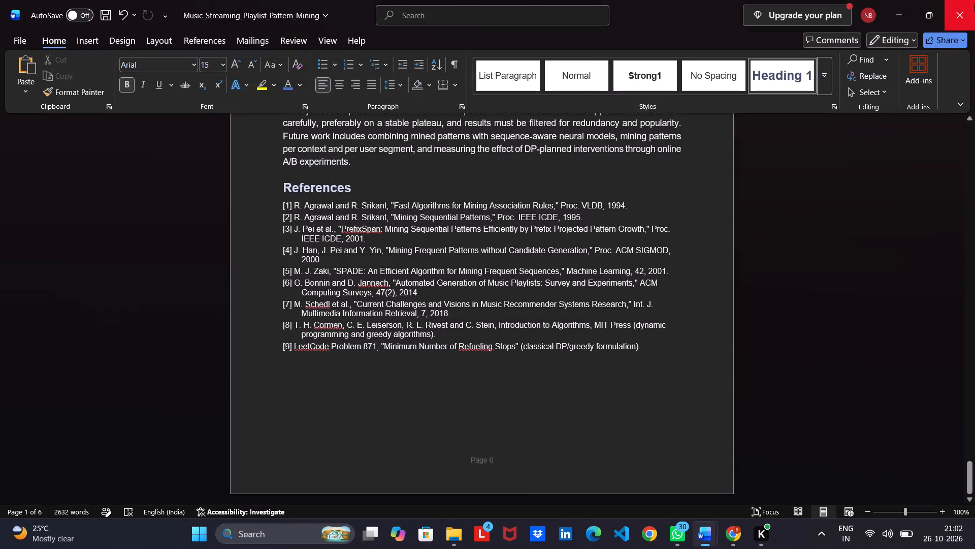
{"action": "left_click", "coordinate": [961, 11]}
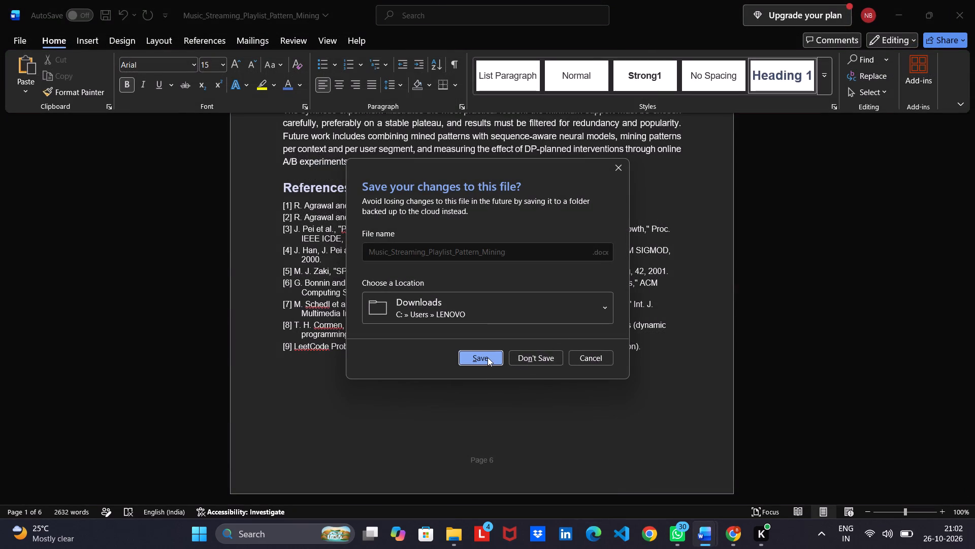
{"action": "left_click", "coordinate": [487, 357]}
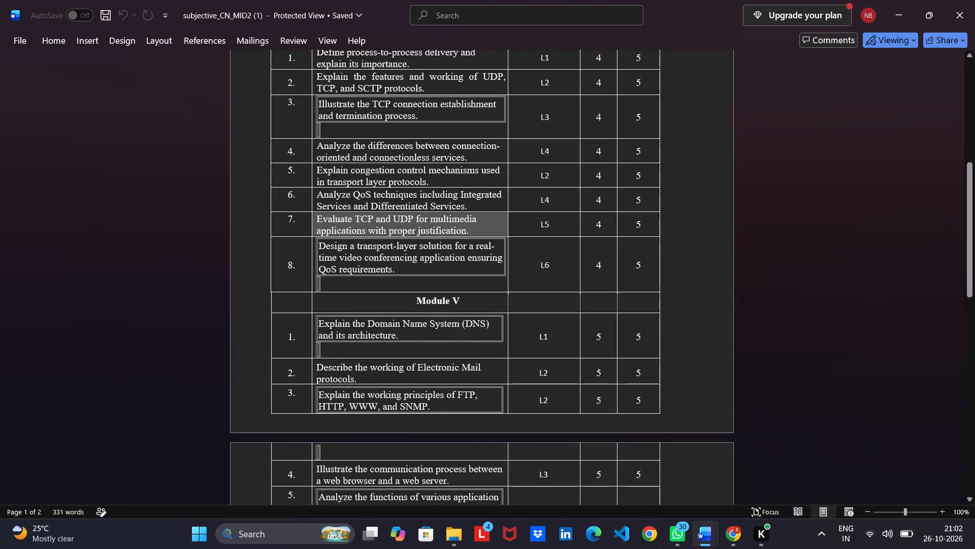
{"action": "left_click", "coordinate": [897, 14]}
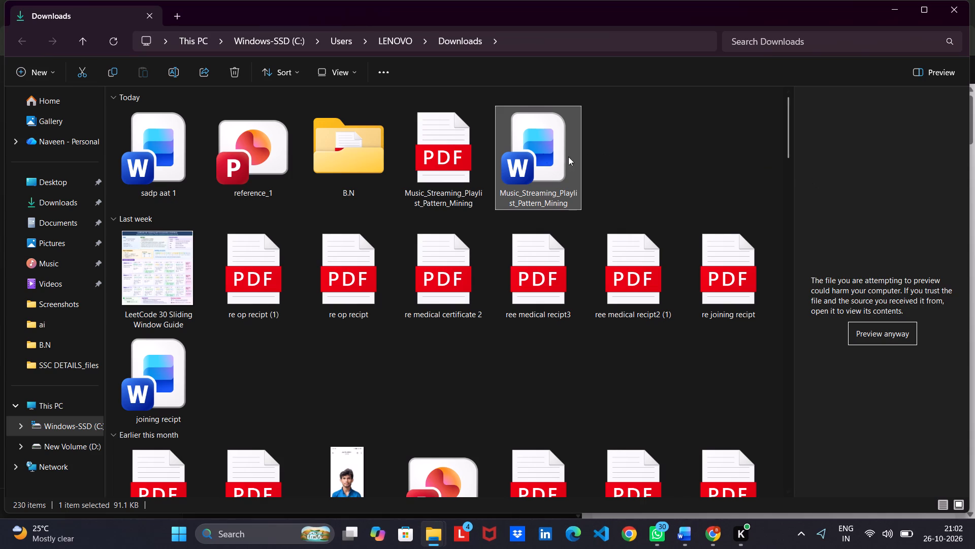
{"action": "left_click", "coordinate": [238, 68]}
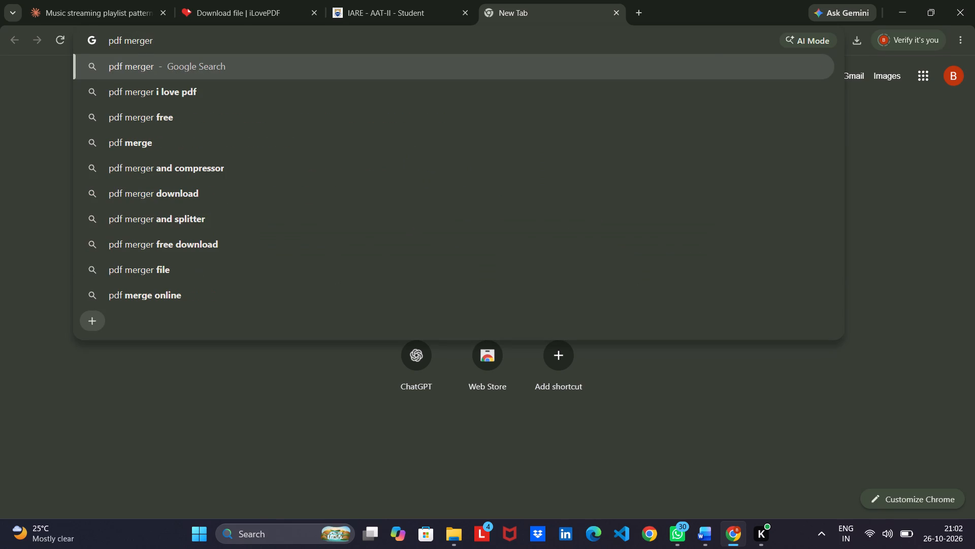
{"action": "left_click", "coordinate": [132, 93]}
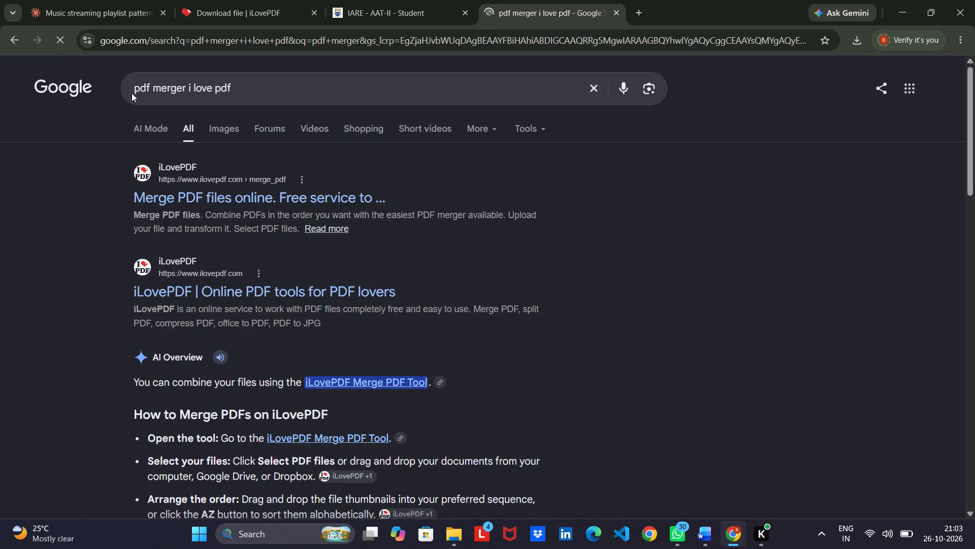
{"action": "left_click", "coordinate": [173, 197]}
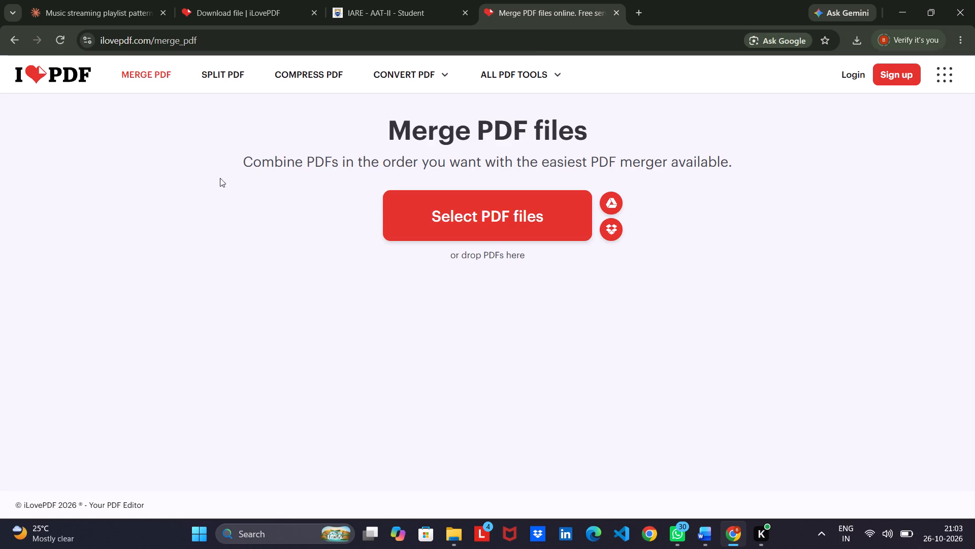
Merge dmml repport.pdf and dmmlrer.pdf from the B.N folder, in that order, into one PDF.
{"action": "left_click", "coordinate": [517, 238]}
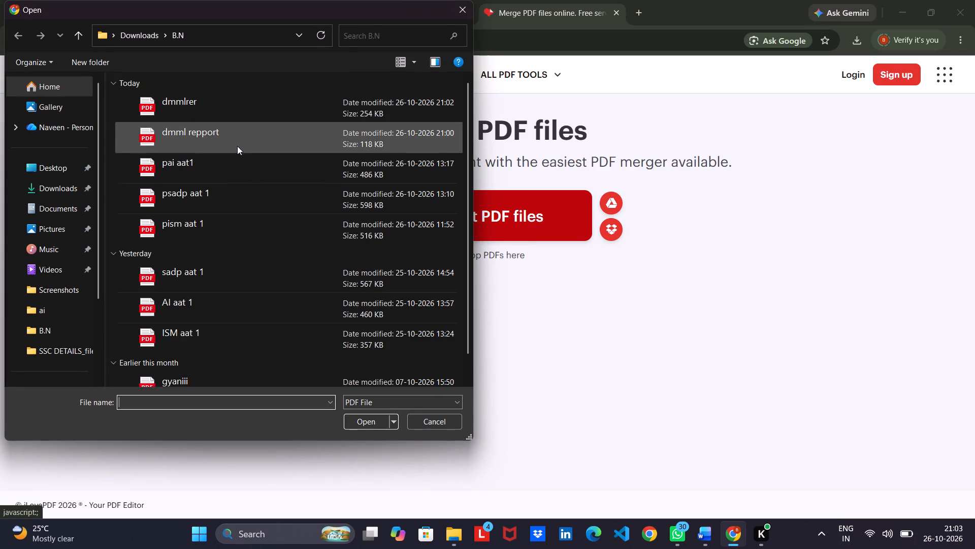
{"action": "left_click", "coordinate": [197, 135]}
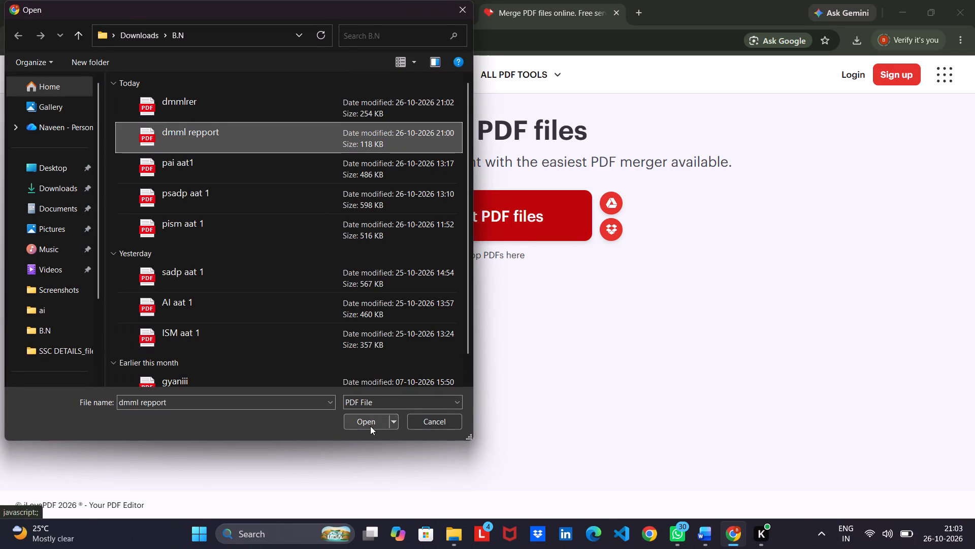
{"action": "left_click", "coordinate": [370, 426]}
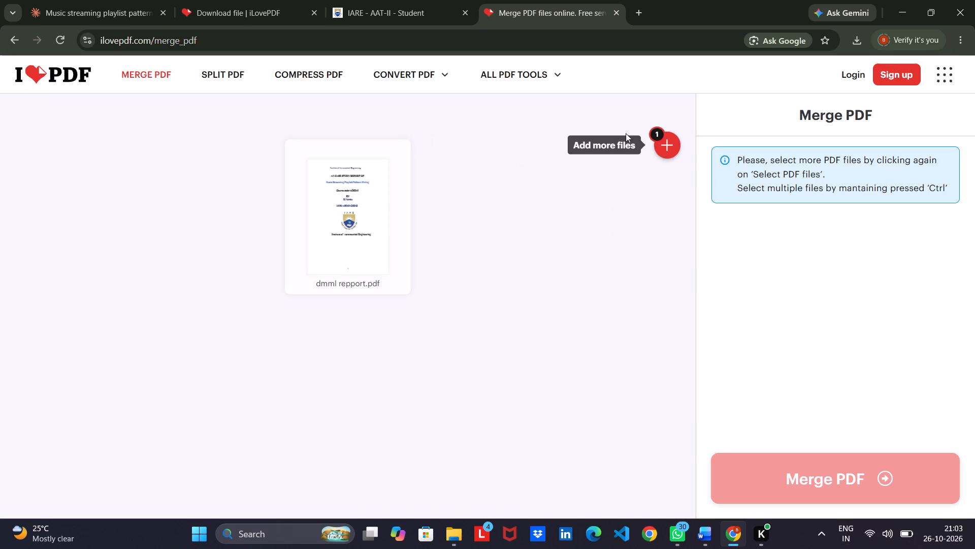
{"action": "left_click", "coordinate": [668, 146]}
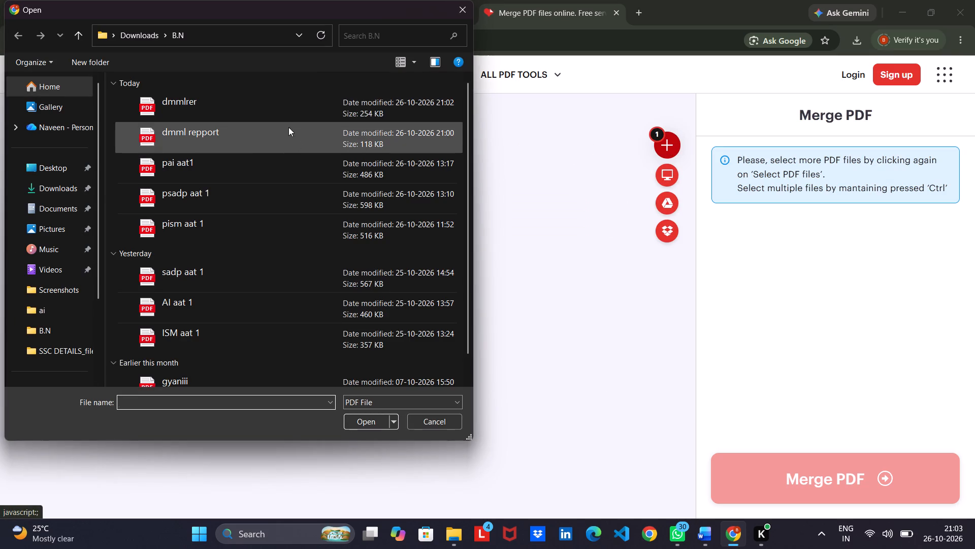
{"action": "left_click", "coordinate": [277, 110]}
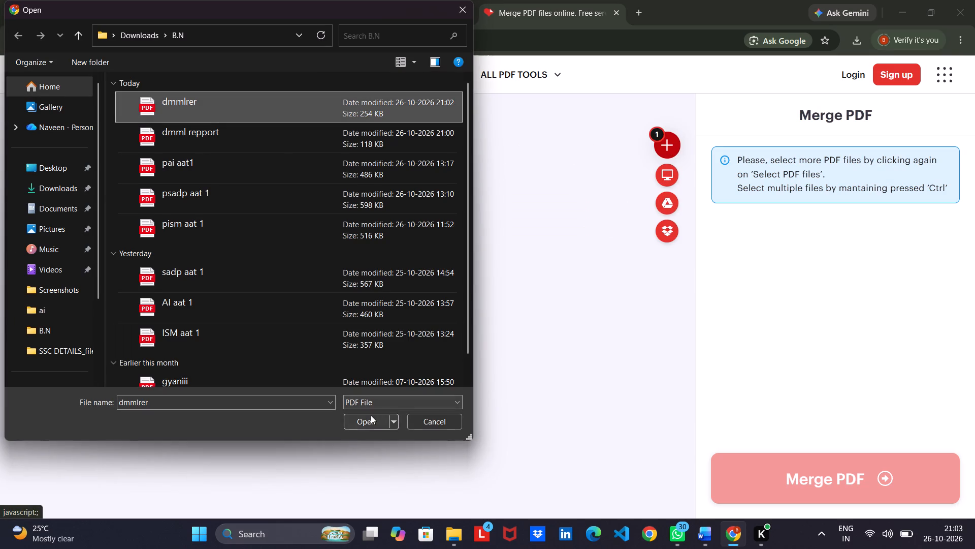
{"action": "left_click", "coordinate": [371, 415]}
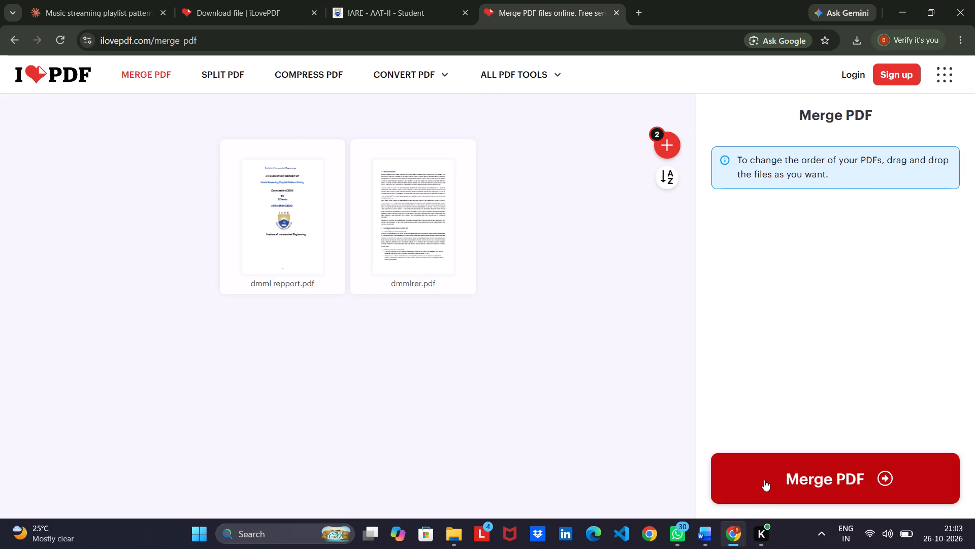
{"action": "left_click", "coordinate": [764, 483]}
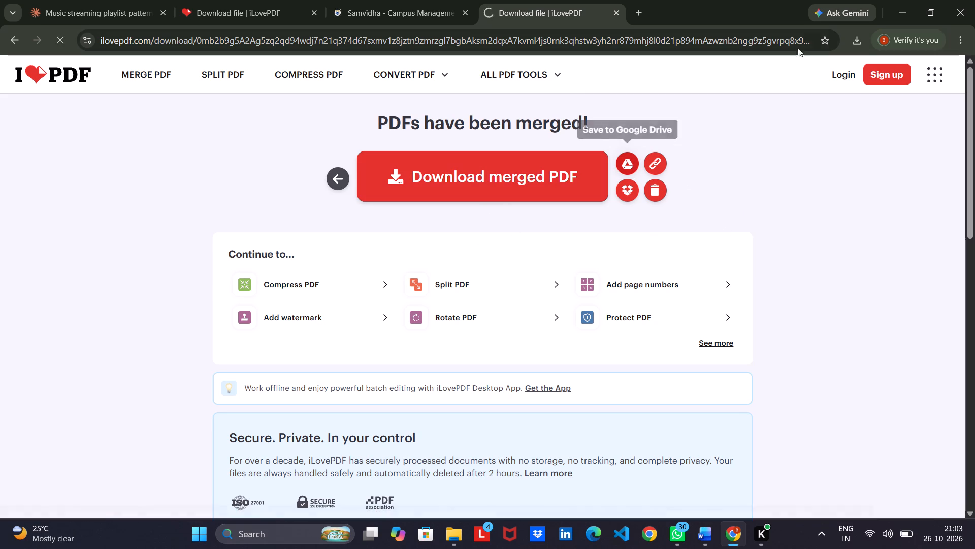
Download the merged PDF from iLovePDF and show the downloaded file in its folder.
{"action": "left_click", "coordinate": [859, 37]}
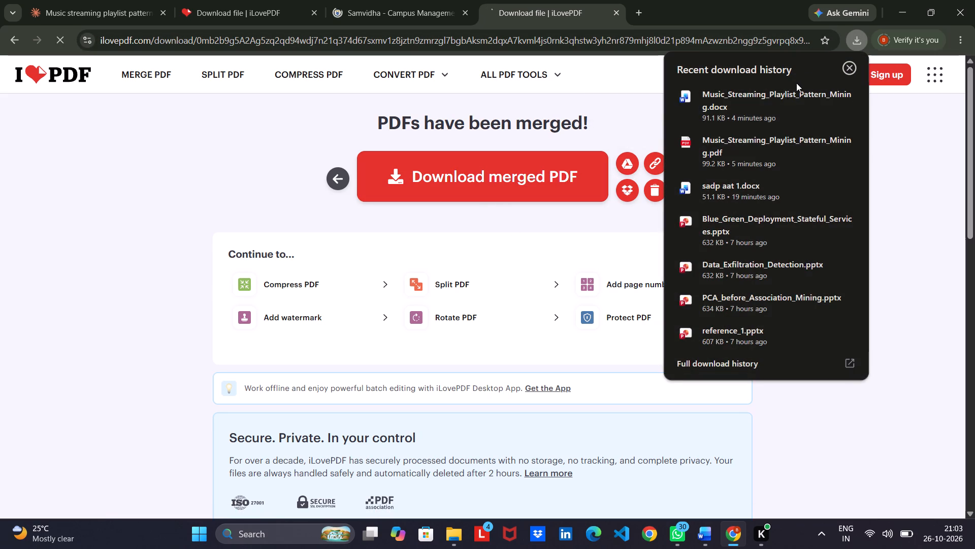
{"action": "left_click", "coordinate": [522, 176]}
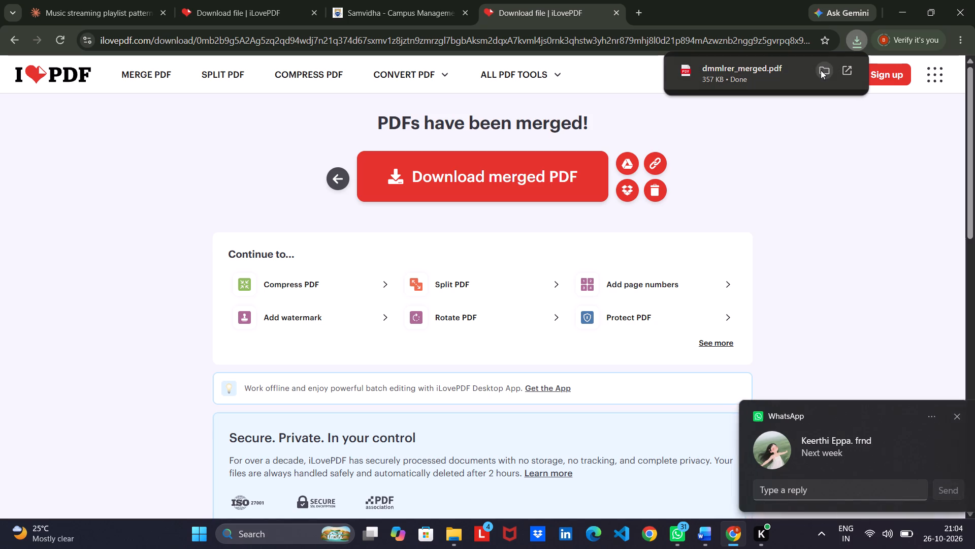
{"action": "left_click", "coordinate": [821, 70]}
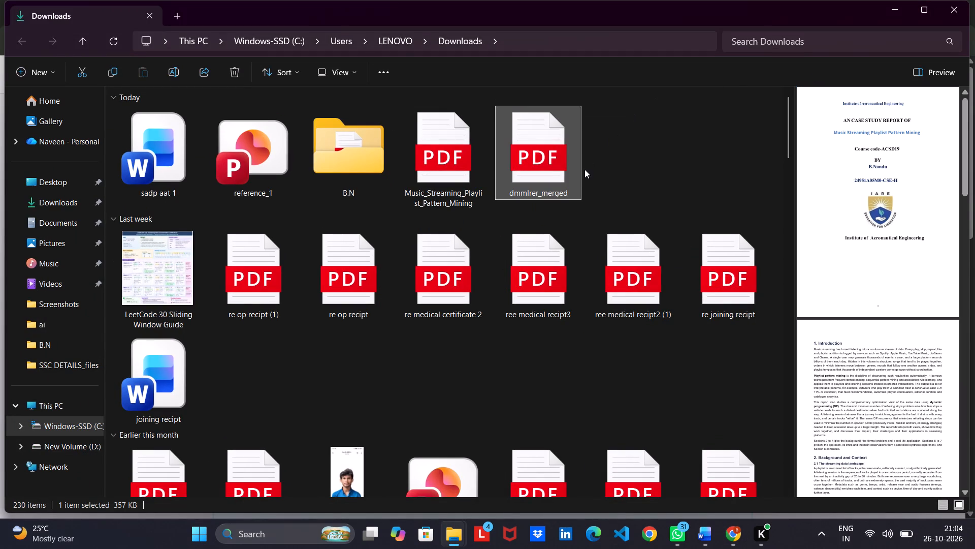
Delete the Music_Streaming_Playlist_Pattern_Mining PDF from the Downloads folder.
{"action": "left_click", "coordinate": [440, 162]}
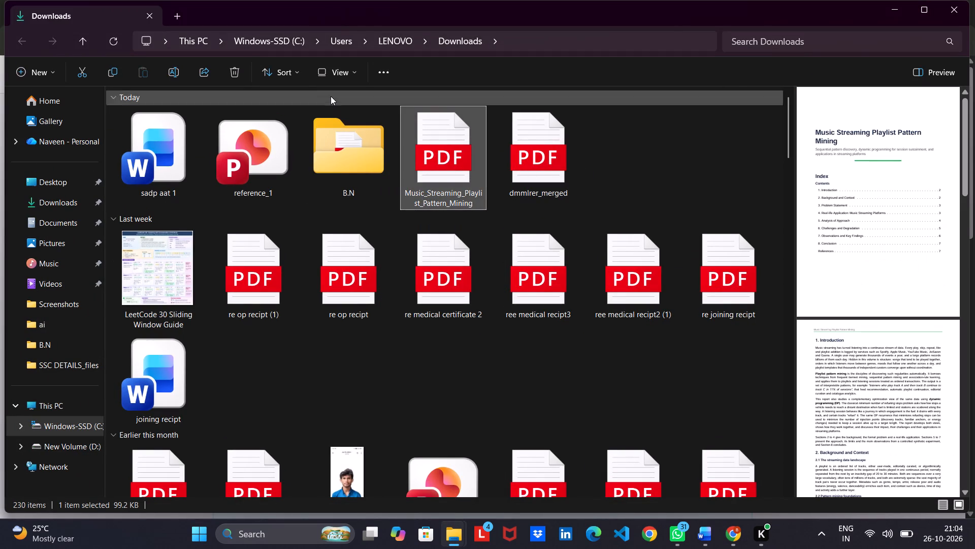
{"action": "left_click", "coordinate": [229, 70]}
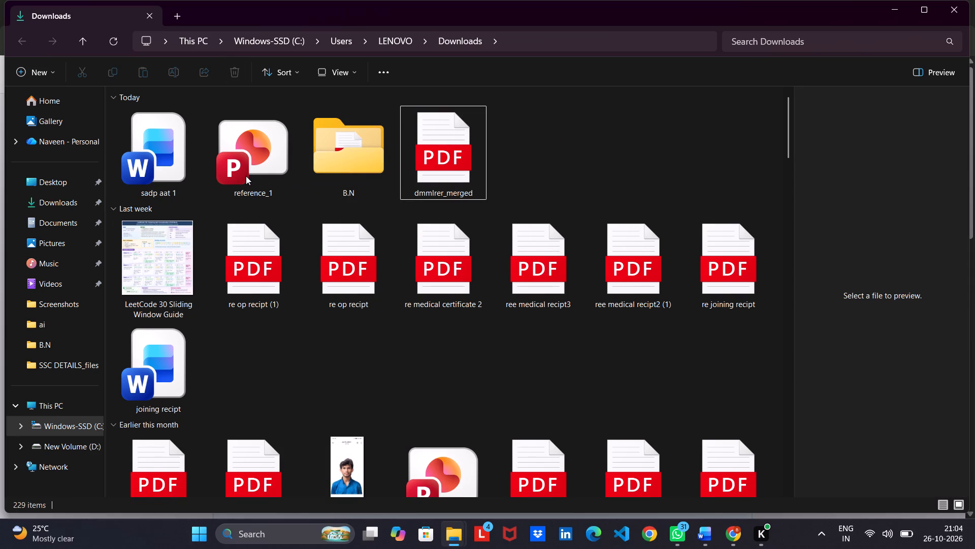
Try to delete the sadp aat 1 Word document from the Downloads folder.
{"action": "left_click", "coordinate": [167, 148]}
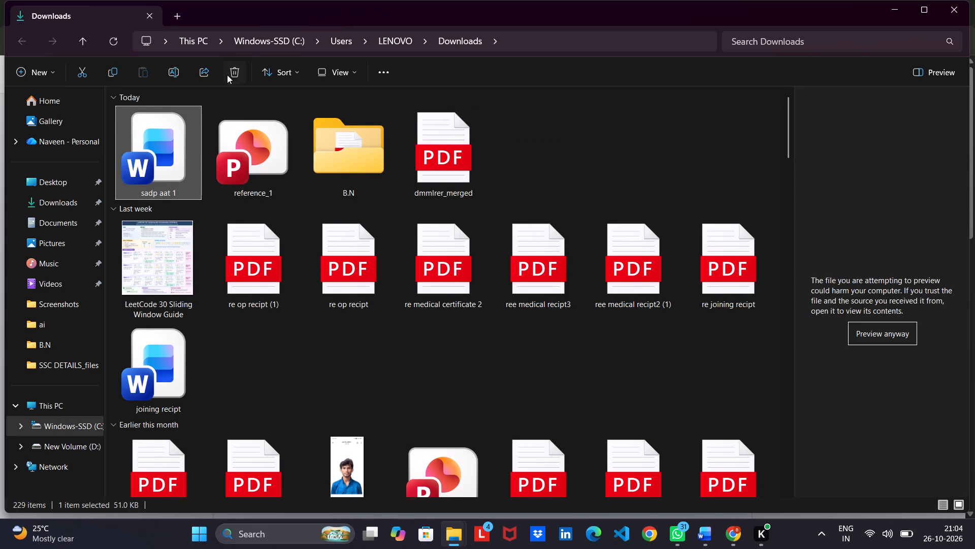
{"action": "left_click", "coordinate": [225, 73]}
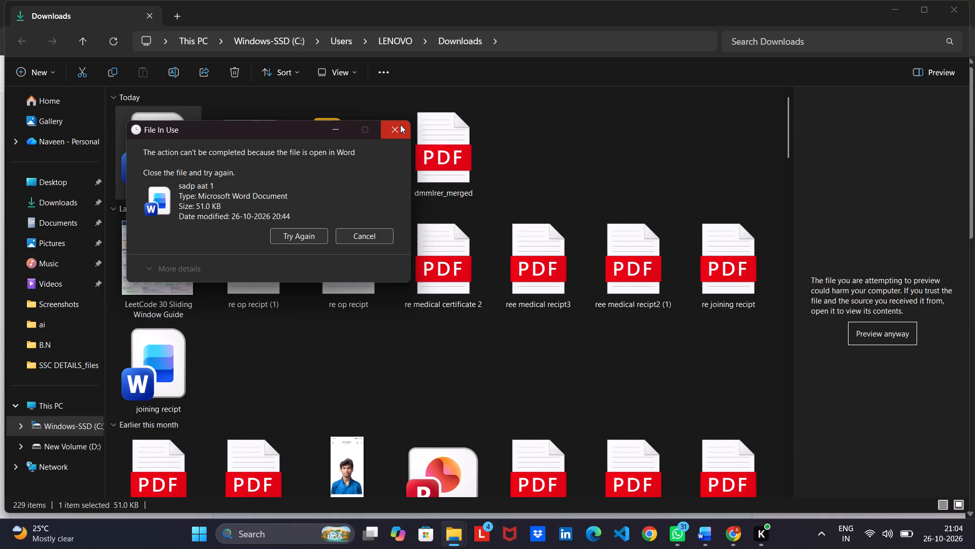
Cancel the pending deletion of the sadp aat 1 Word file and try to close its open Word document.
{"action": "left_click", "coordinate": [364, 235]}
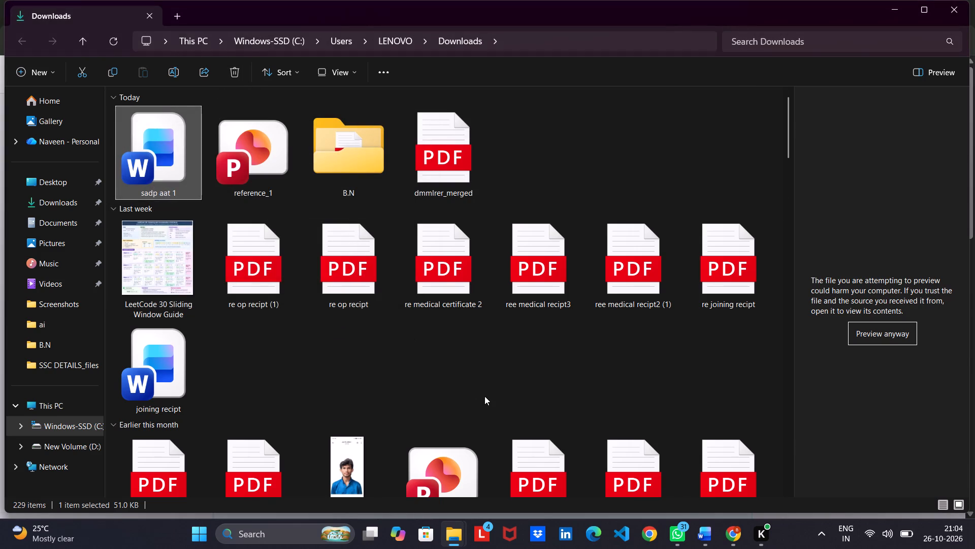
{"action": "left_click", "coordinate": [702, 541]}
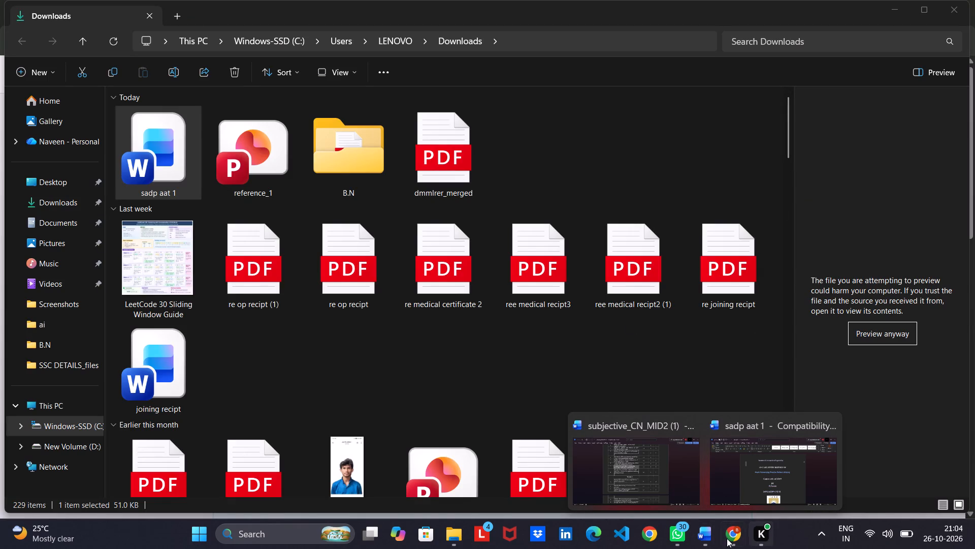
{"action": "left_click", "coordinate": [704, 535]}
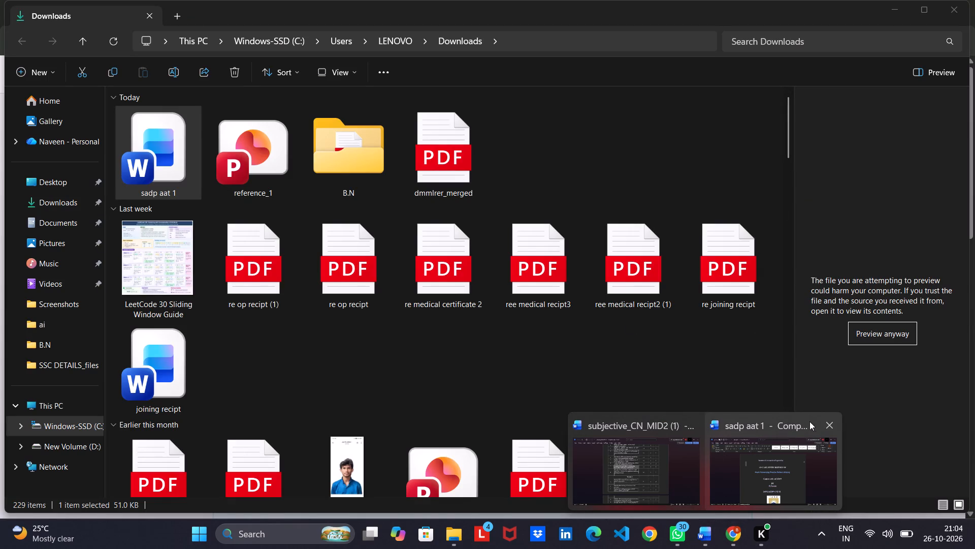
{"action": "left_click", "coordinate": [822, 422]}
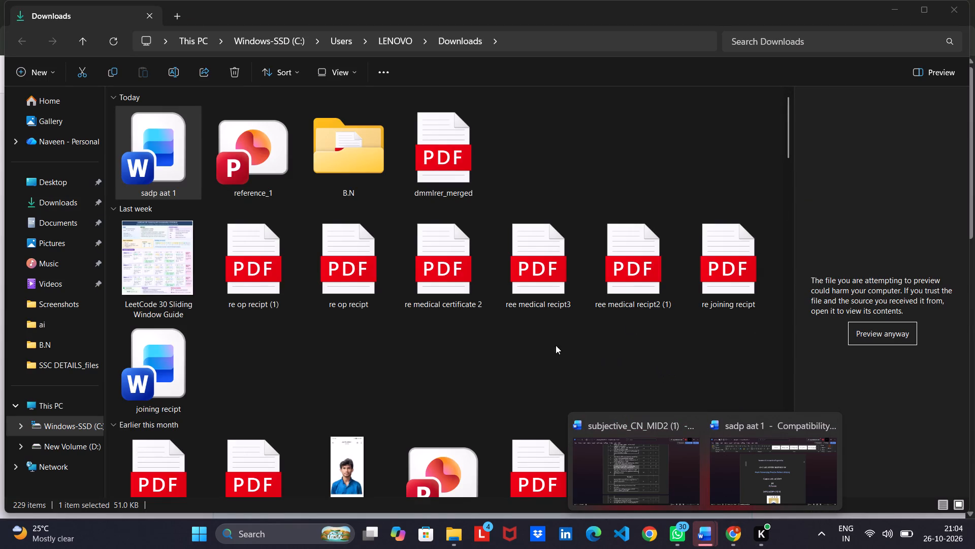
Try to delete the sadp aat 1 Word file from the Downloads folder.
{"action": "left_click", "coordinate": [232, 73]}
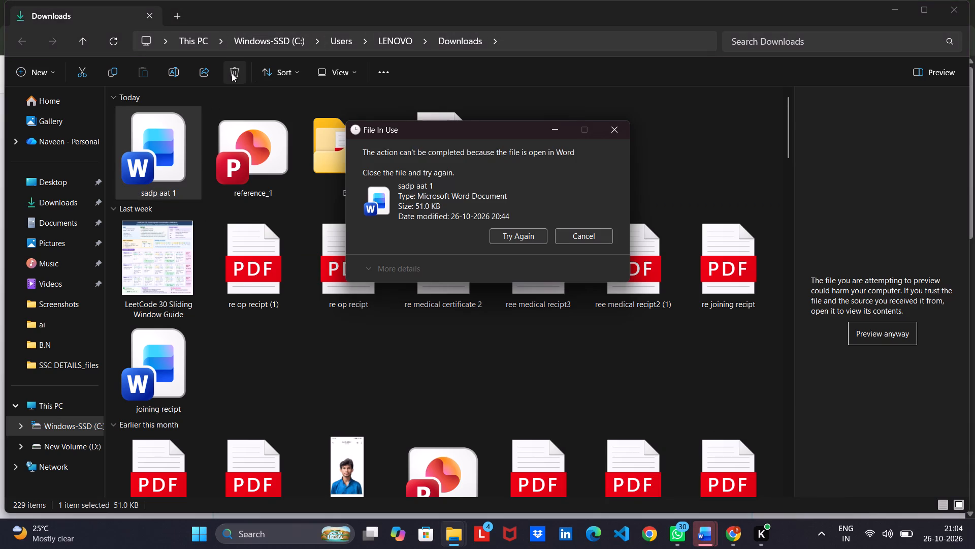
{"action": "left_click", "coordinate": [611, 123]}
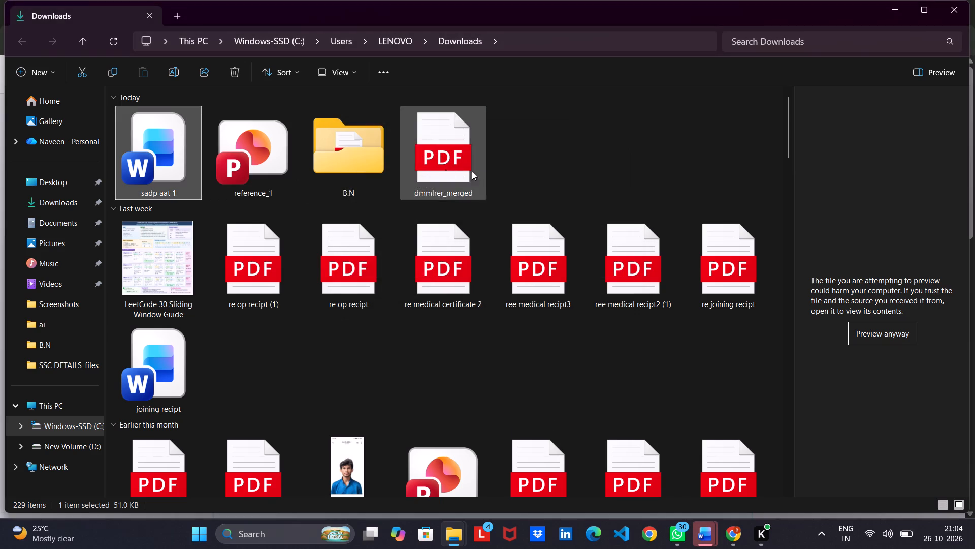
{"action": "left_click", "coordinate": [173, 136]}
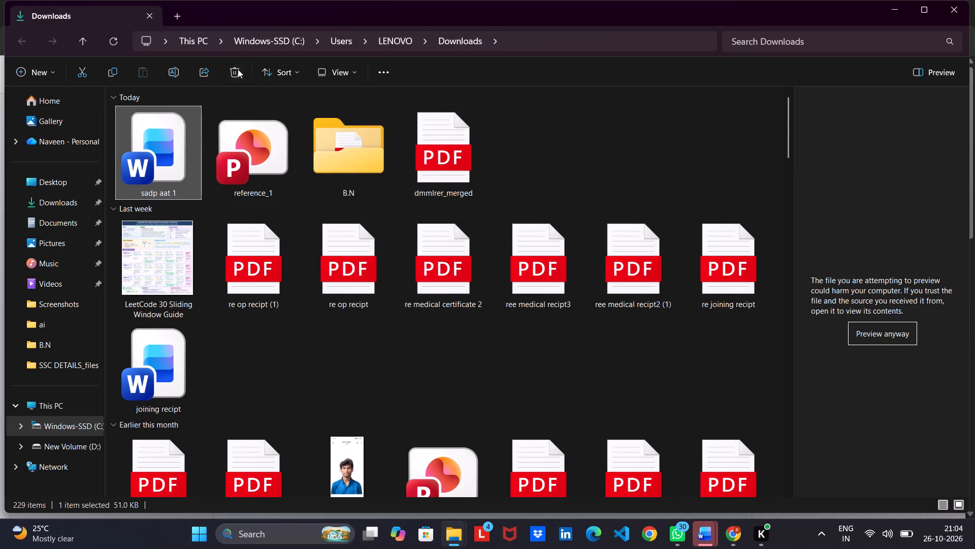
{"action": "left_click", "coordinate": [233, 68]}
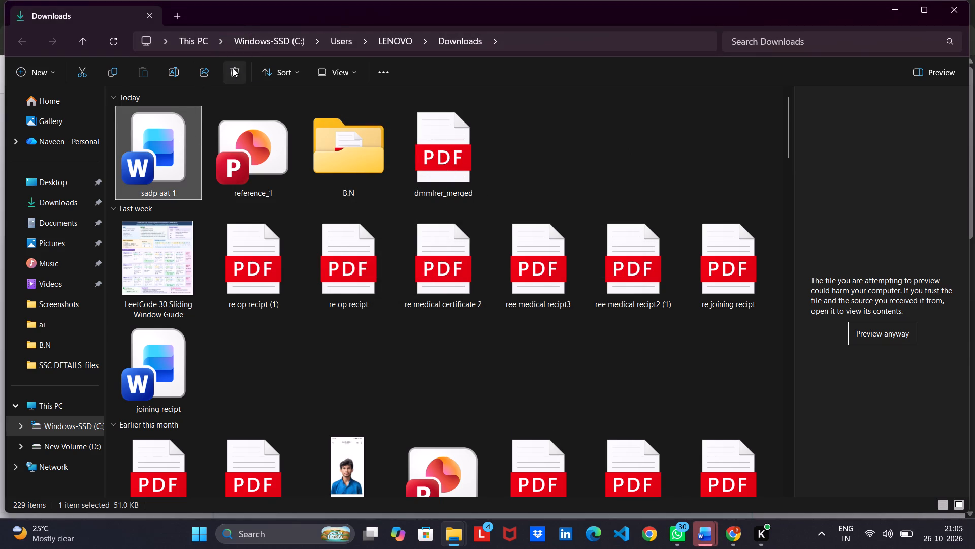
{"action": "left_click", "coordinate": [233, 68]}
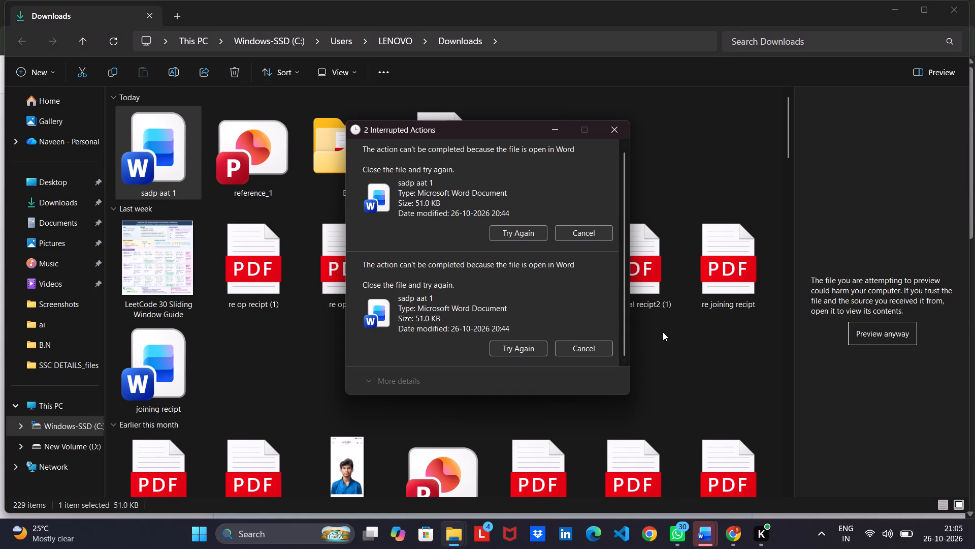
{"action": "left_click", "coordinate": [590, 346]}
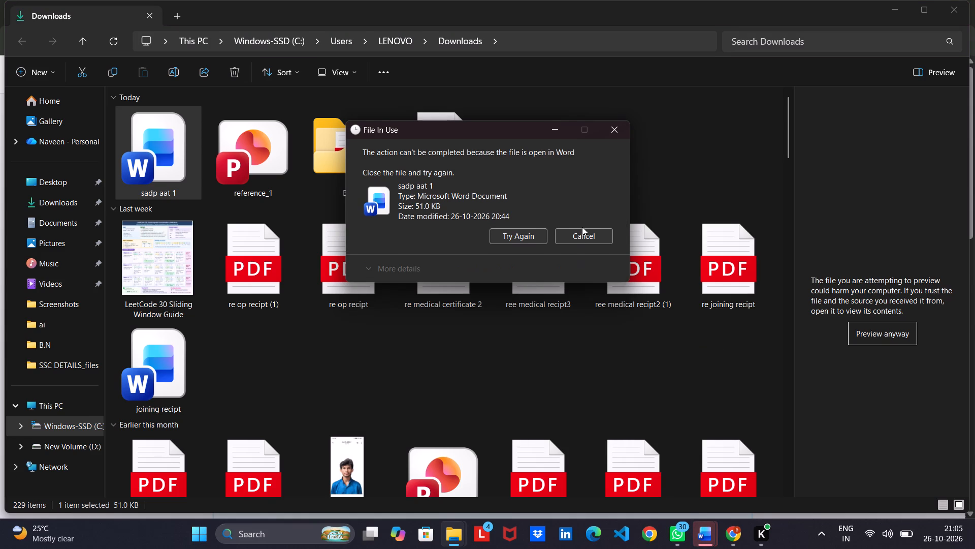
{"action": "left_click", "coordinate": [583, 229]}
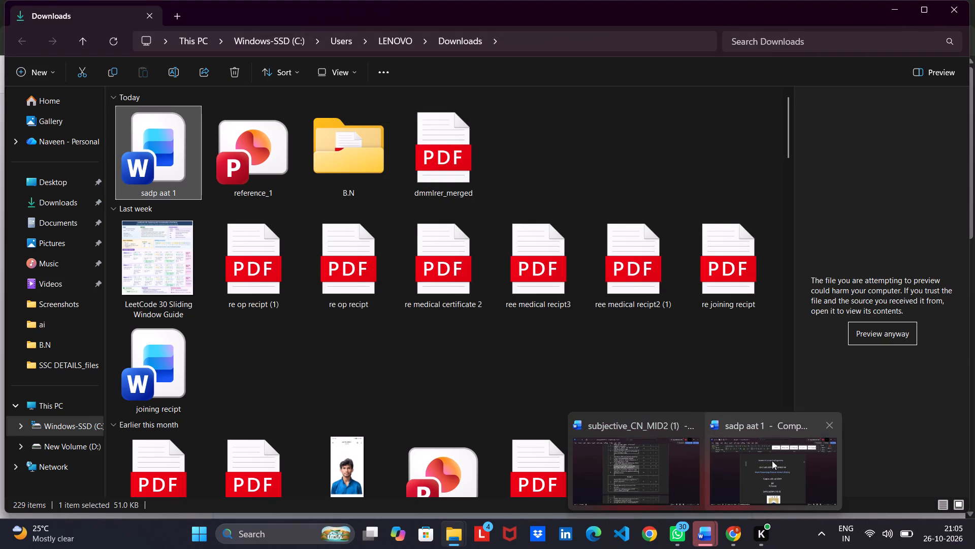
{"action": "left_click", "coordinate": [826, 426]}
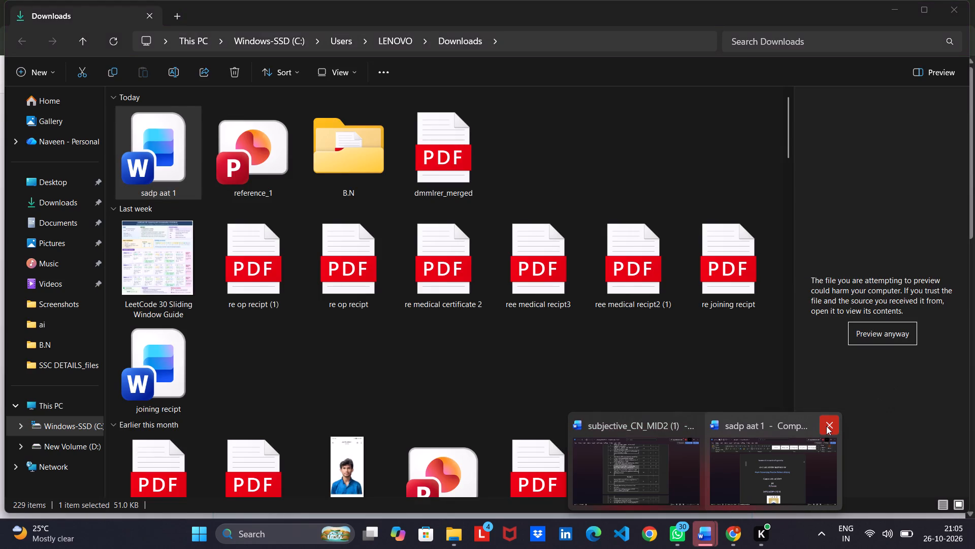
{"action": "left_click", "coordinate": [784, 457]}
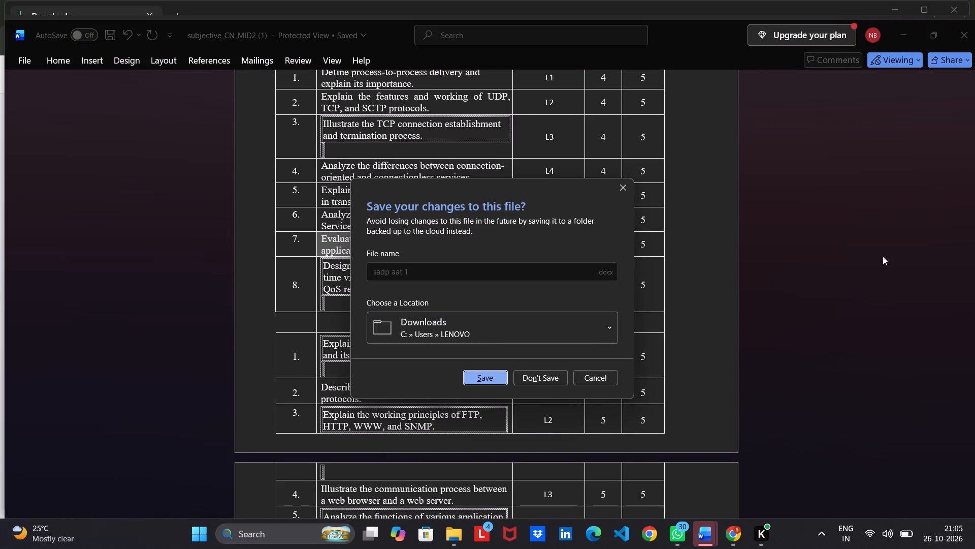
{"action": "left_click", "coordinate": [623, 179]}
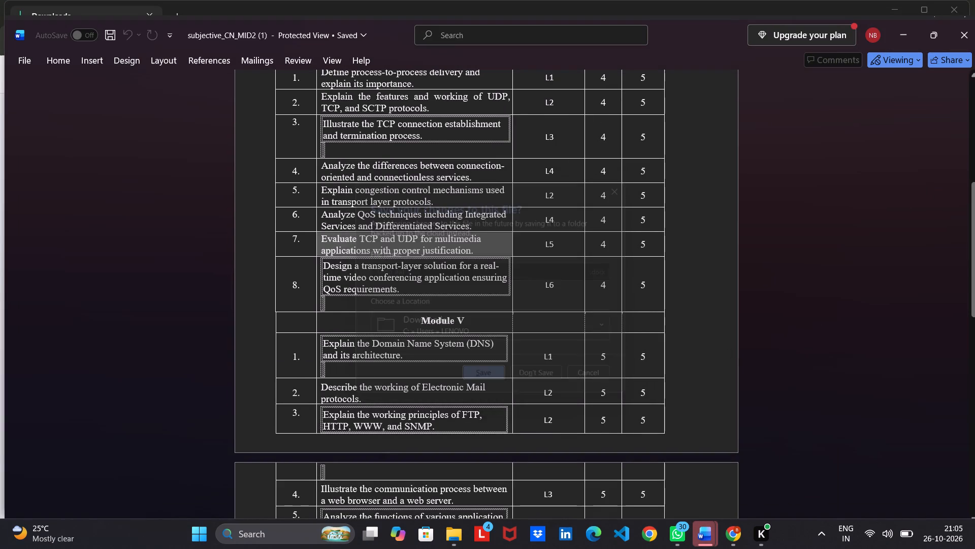
Switch to the sadp aat 1 document in Word and close it without saving its changes.
{"action": "left_click", "coordinate": [696, 537]}
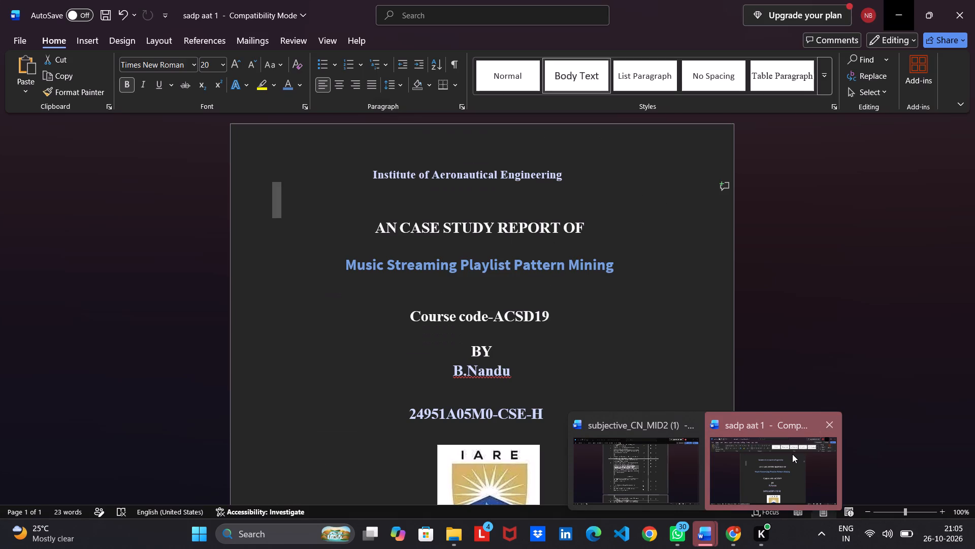
{"action": "left_click", "coordinate": [792, 454]}
{"action": "left_click", "coordinate": [820, 245]}
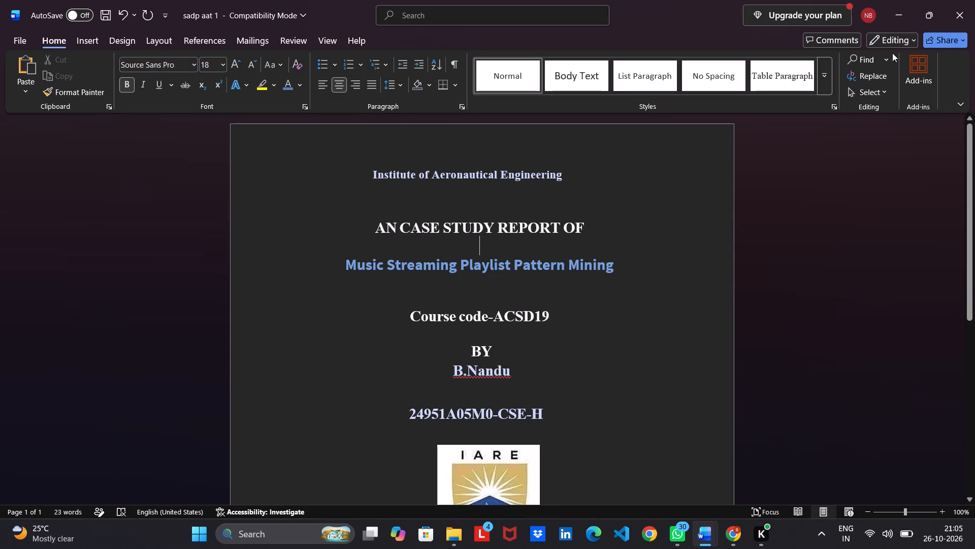
{"action": "left_click", "coordinate": [974, 0]}
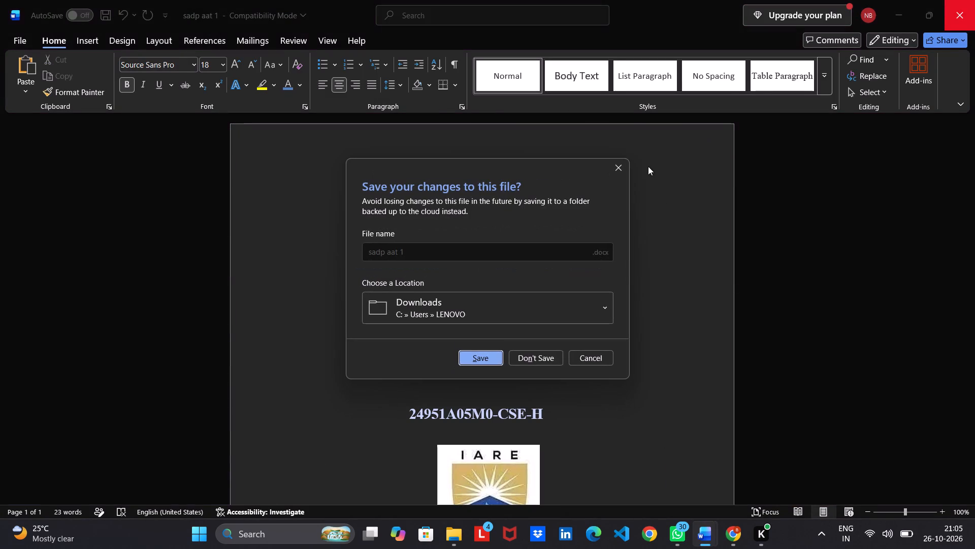
{"action": "left_click", "coordinate": [519, 360]}
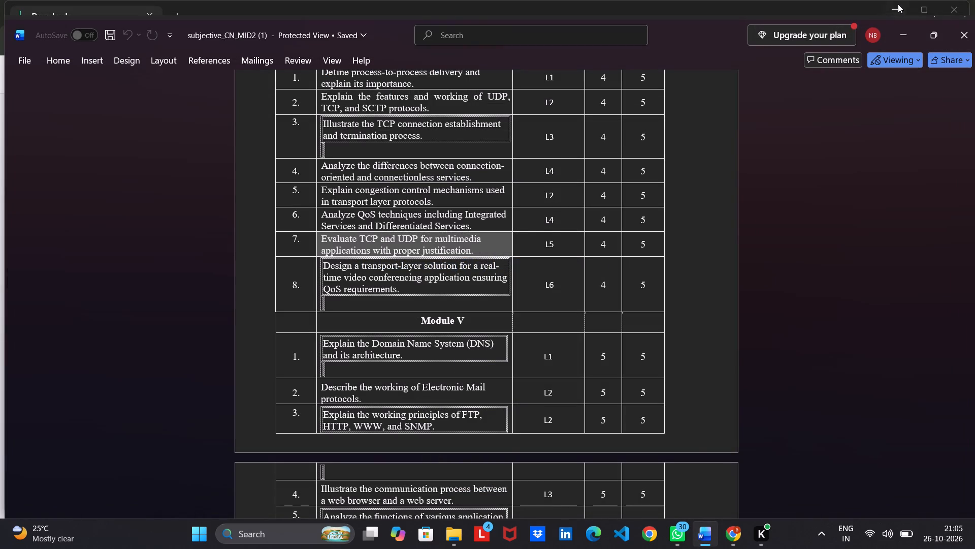
Minimize the Downloads folder window and the browser window.
{"action": "left_click", "coordinate": [896, 2]}
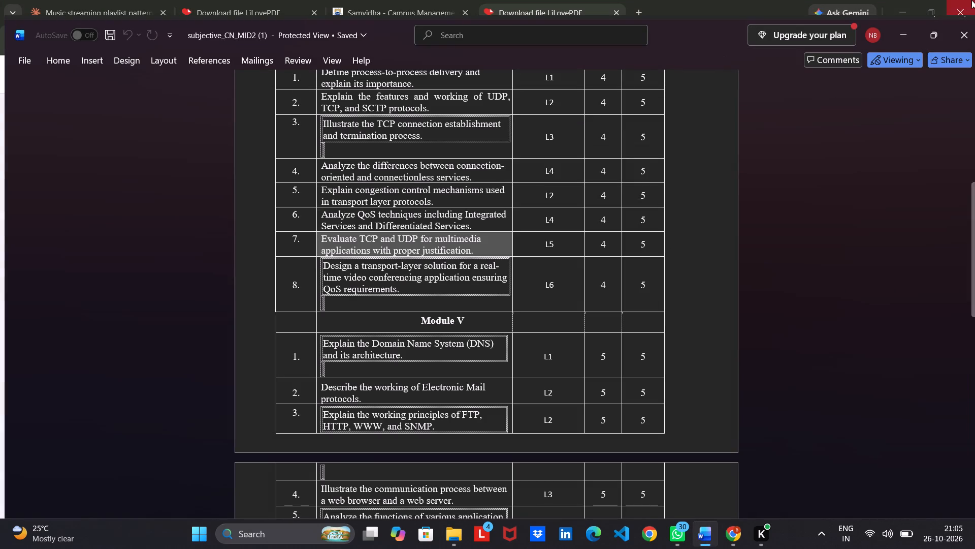
{"action": "left_click", "coordinate": [905, 11]}
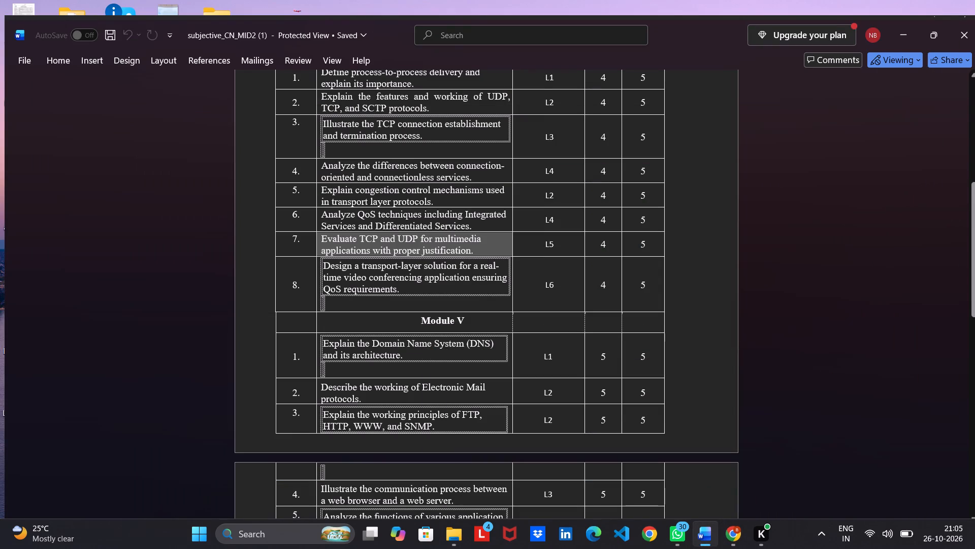
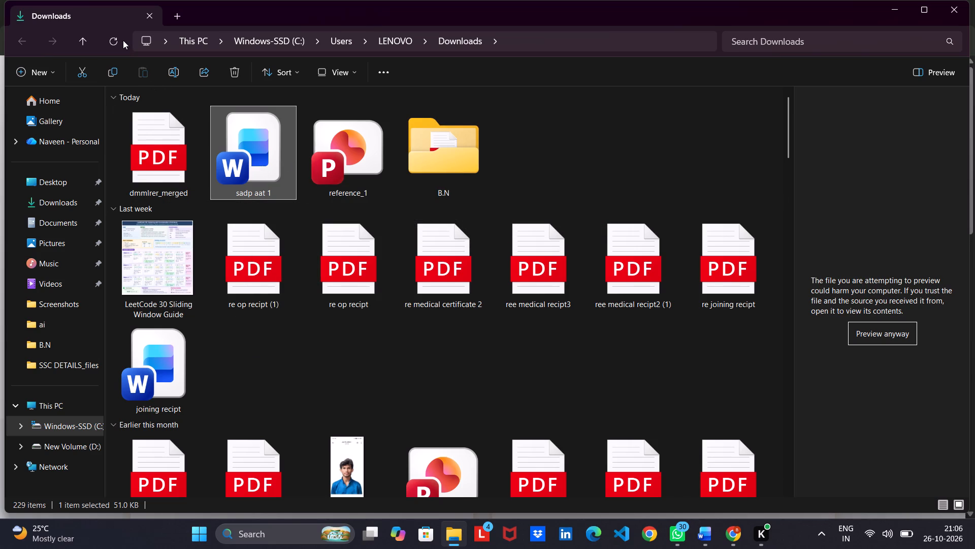
{"action": "left_click", "coordinate": [109, 38]}
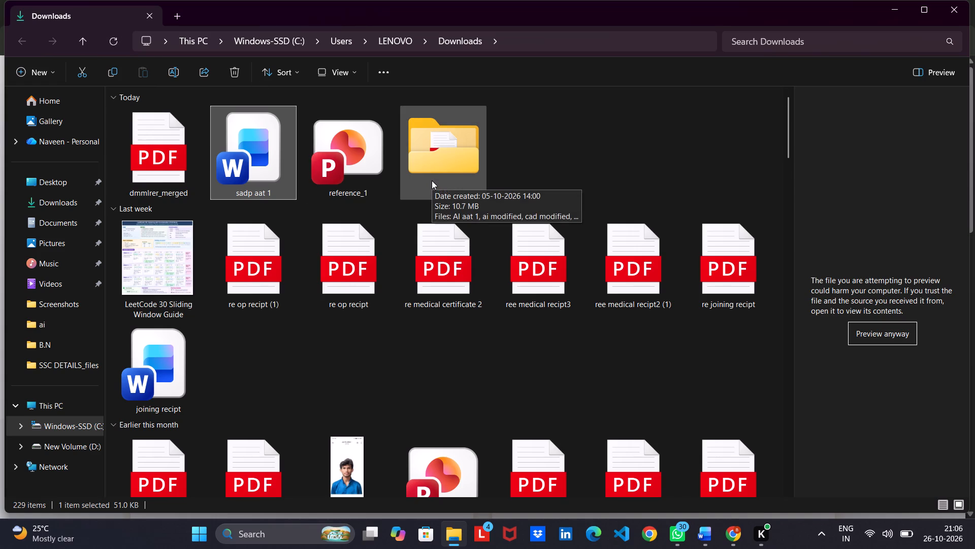
Open the B.N folder inside Downloads and delete the dmmlrer PDF from it.
{"action": "scroll", "coordinate": [432, 180], "scroll_direction": "up", "scroll_amount": 1}
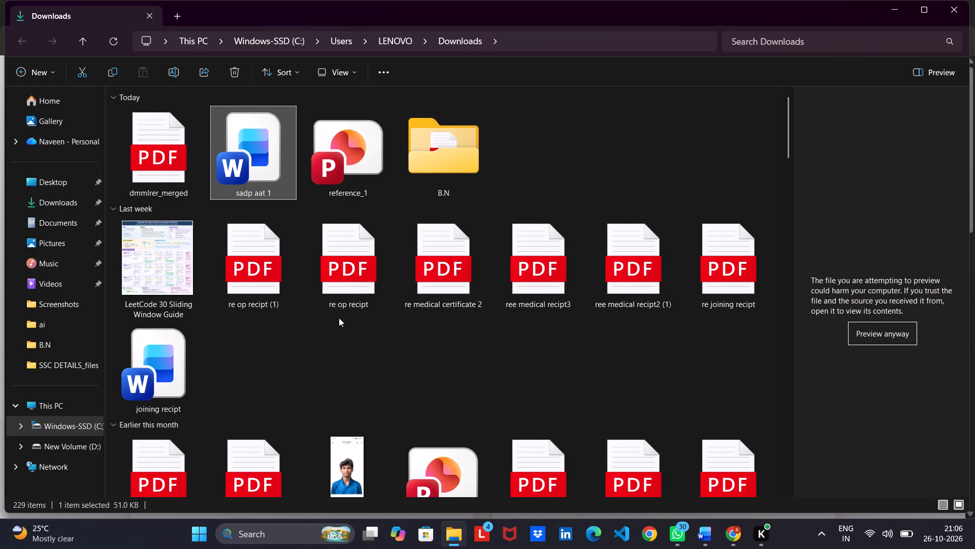
{"action": "left_click", "coordinate": [441, 181]}
{"action": "double_click", "coordinate": [441, 181]}
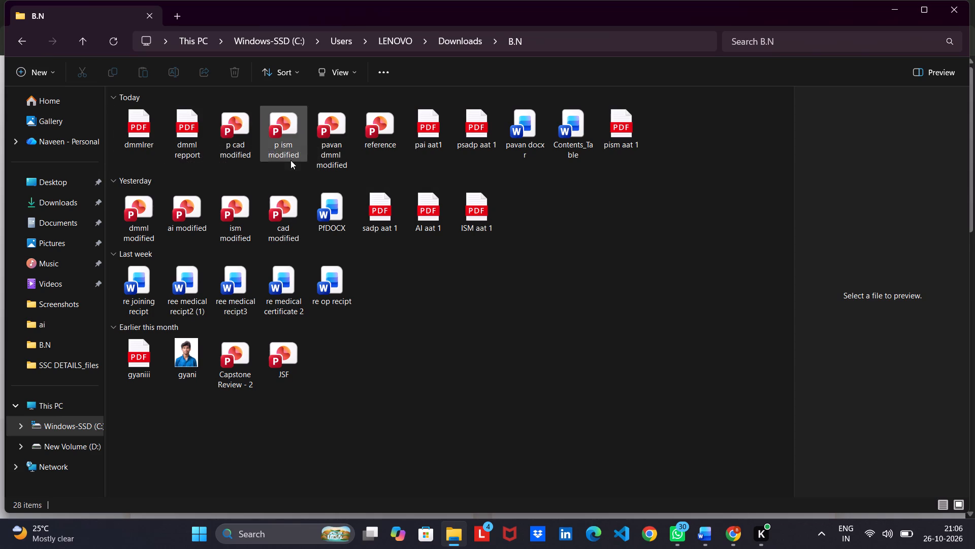
{"action": "left_click", "coordinate": [192, 134]}
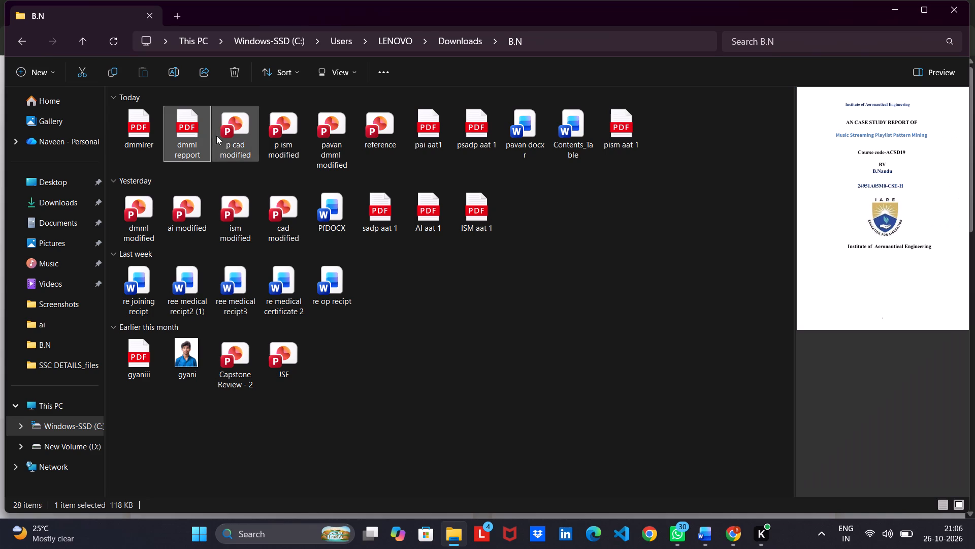
{"action": "left_click", "coordinate": [128, 144]}
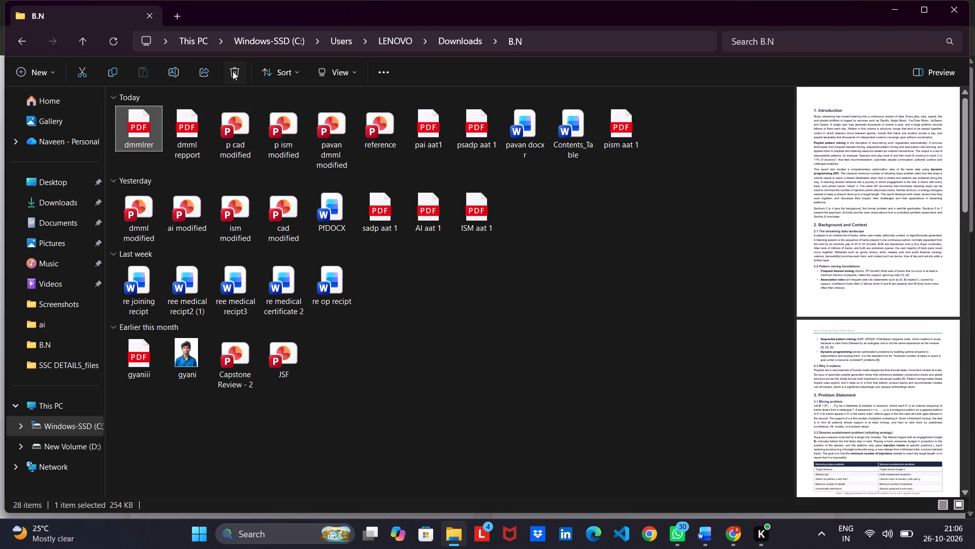
{"action": "left_click", "coordinate": [233, 71]}
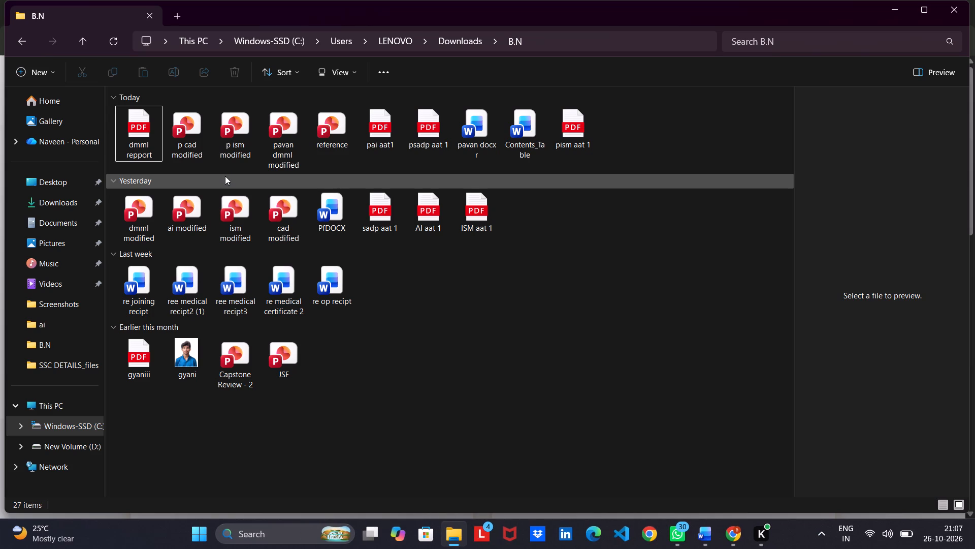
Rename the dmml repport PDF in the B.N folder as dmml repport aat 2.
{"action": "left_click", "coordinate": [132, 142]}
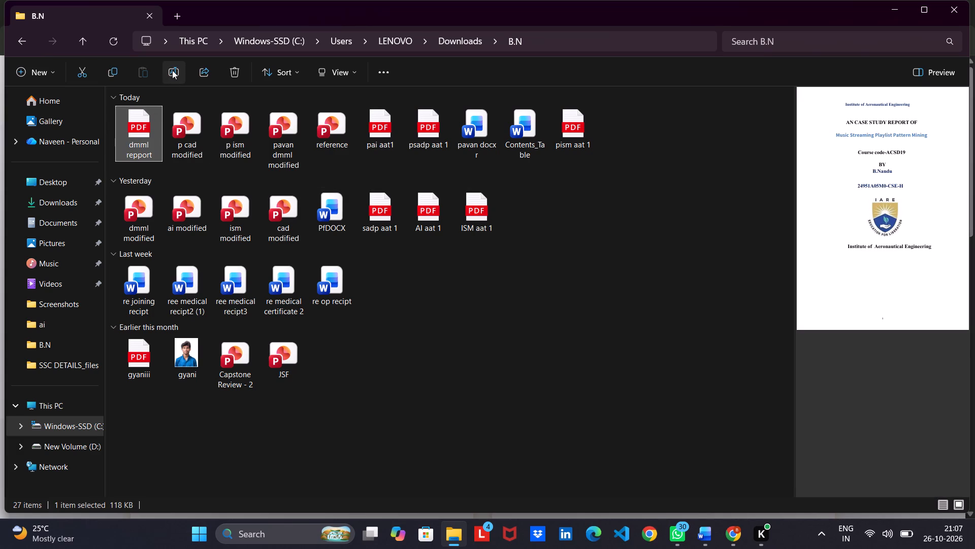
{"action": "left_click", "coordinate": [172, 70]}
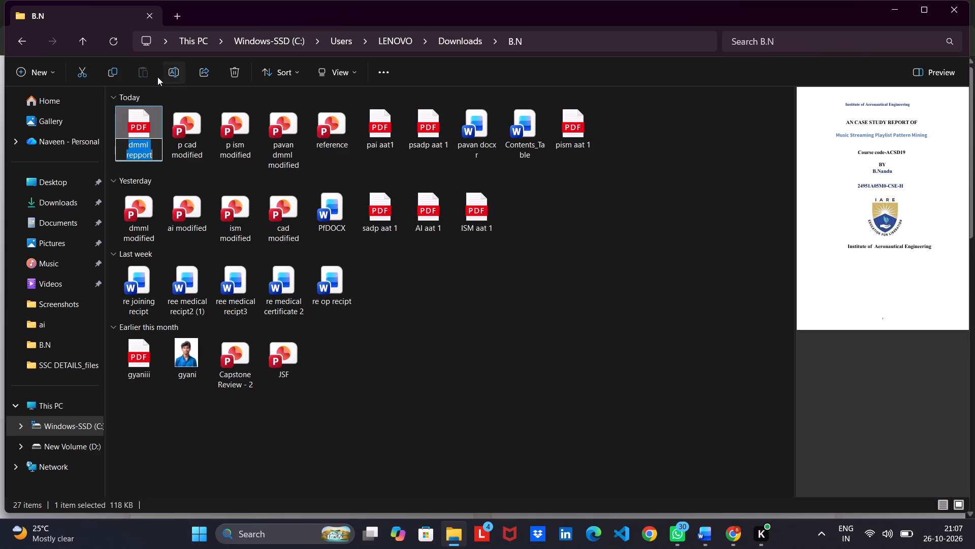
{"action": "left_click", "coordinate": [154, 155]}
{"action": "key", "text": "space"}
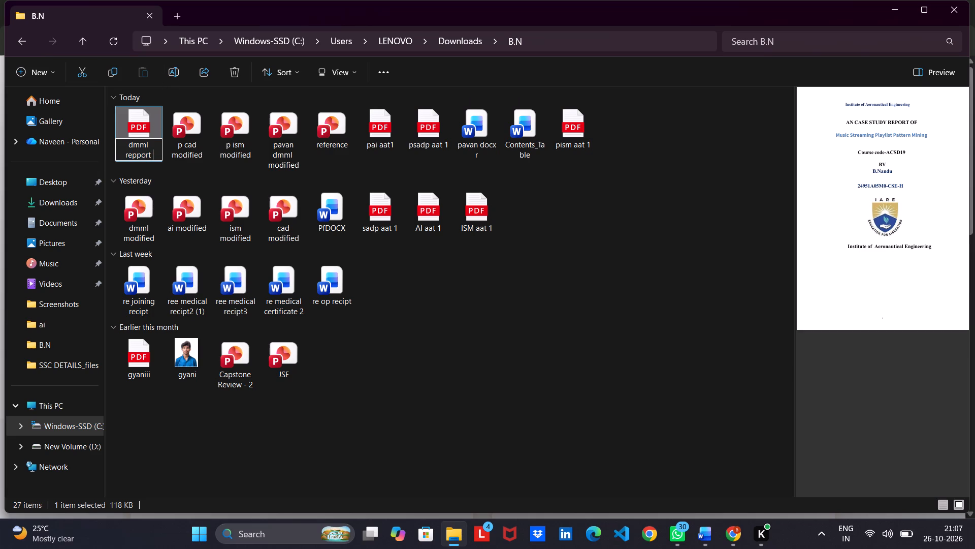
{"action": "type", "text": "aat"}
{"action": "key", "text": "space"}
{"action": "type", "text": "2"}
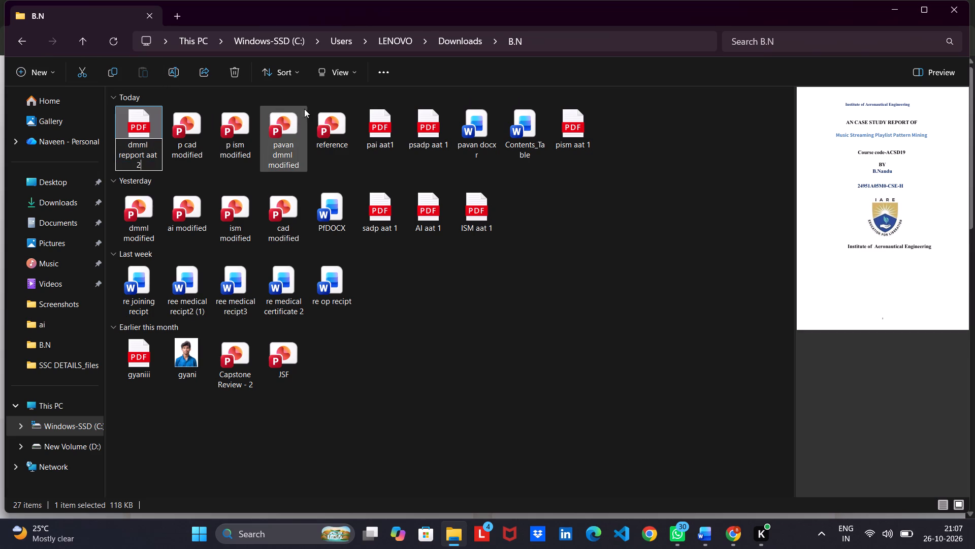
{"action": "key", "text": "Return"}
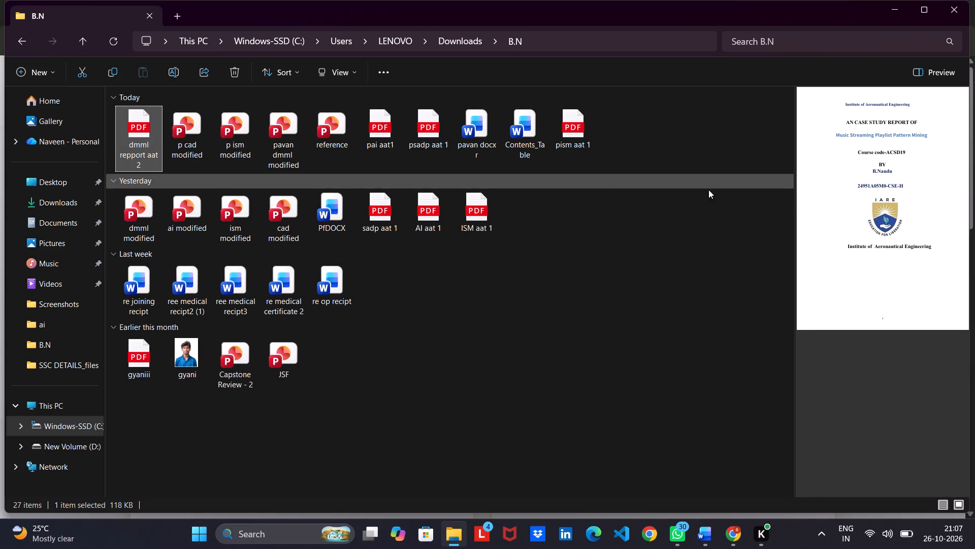
Open the dmml repport aat 2 PDF, look through its cover page, and close it.
{"action": "scroll", "coordinate": [871, 271], "scroll_direction": "down", "scroll_amount": 4}
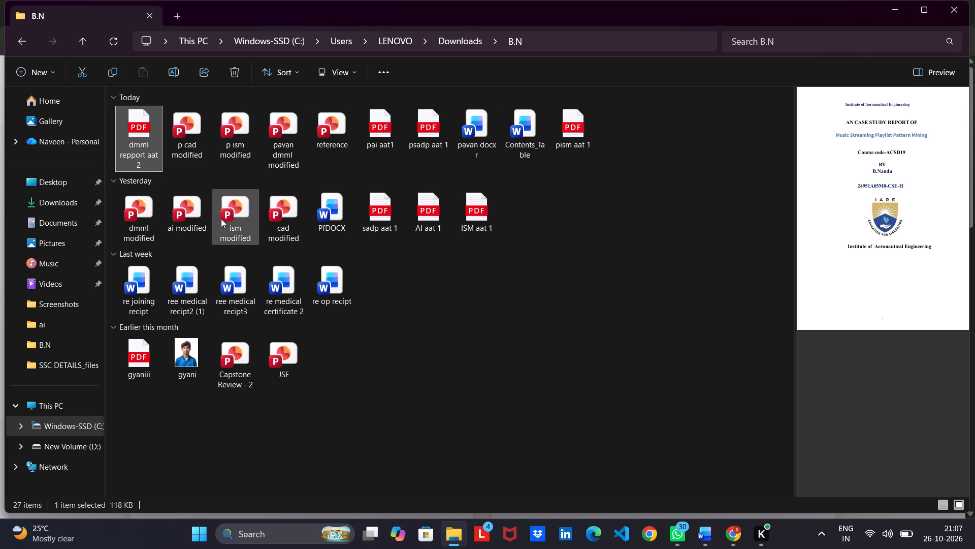
{"action": "left_click_drag", "start_coordinate": [143, 163], "coordinate": [134, 162]}
{"action": "double_click", "coordinate": [134, 162]}
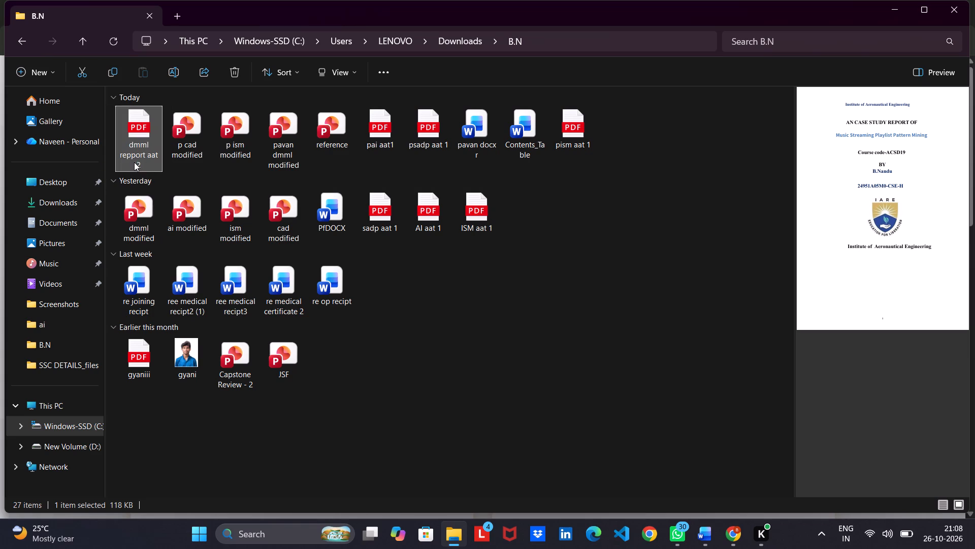
{"action": "scroll", "coordinate": [599, 252], "scroll_direction": "down", "scroll_amount": 4}
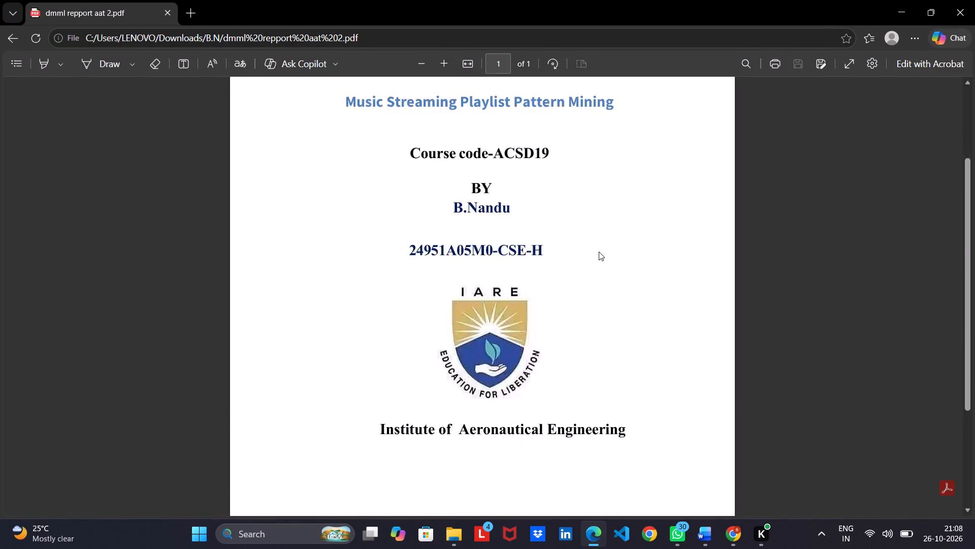
{"action": "scroll", "coordinate": [599, 252], "scroll_direction": "down", "scroll_amount": 3}
{"action": "left_click", "coordinate": [974, 0]}
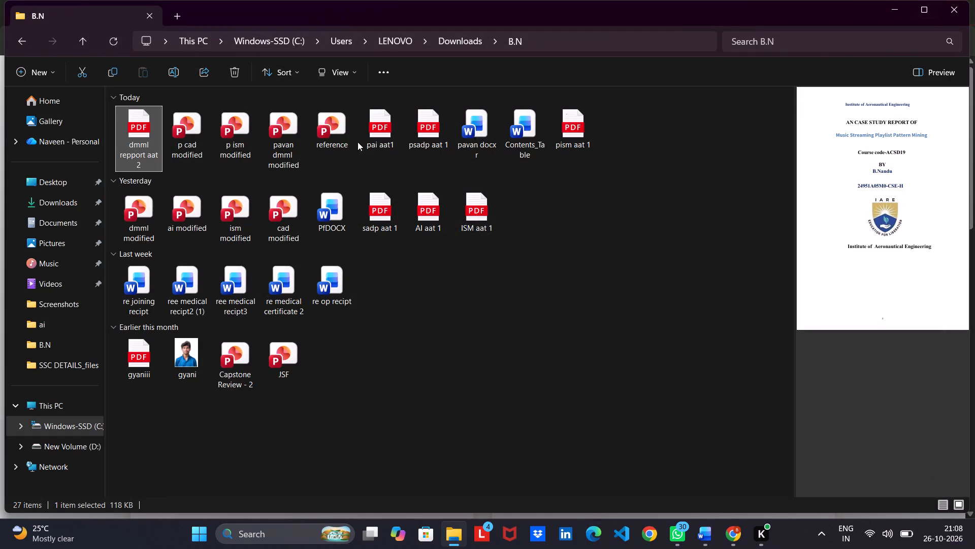
Rename the dmml repport aat 2 PDF as report format aaat2.
{"action": "left_click", "coordinate": [150, 164]}
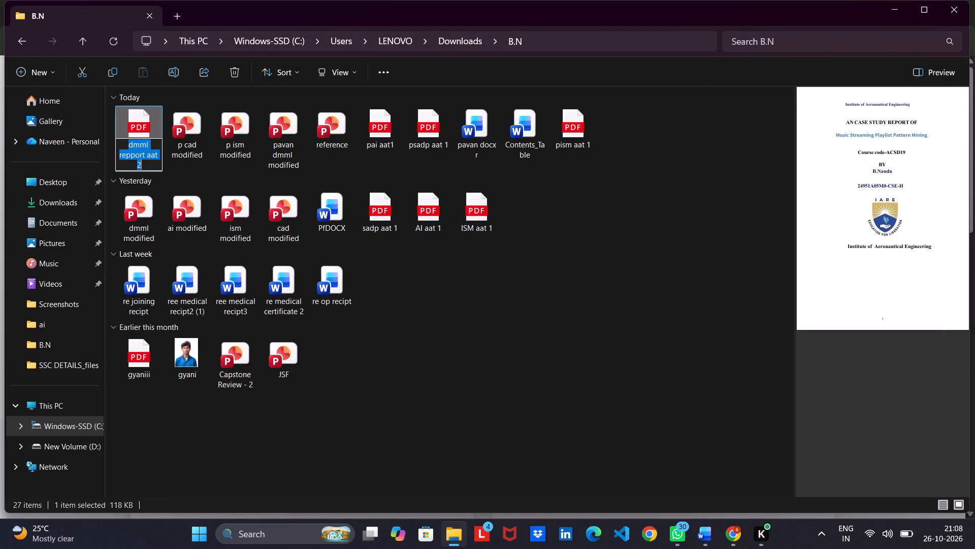
{"action": "key", "text": "BackSpace"}
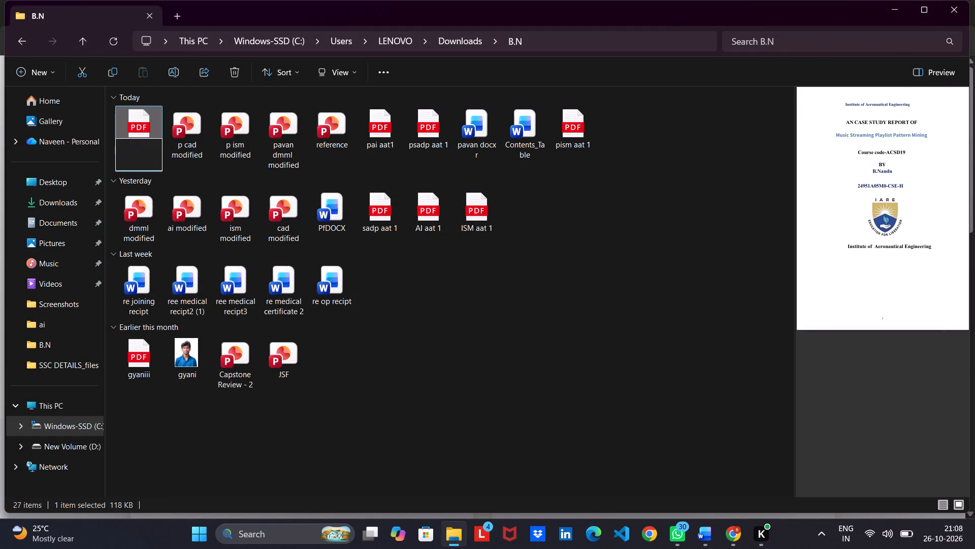
{"action": "type", "text": "dmml"}
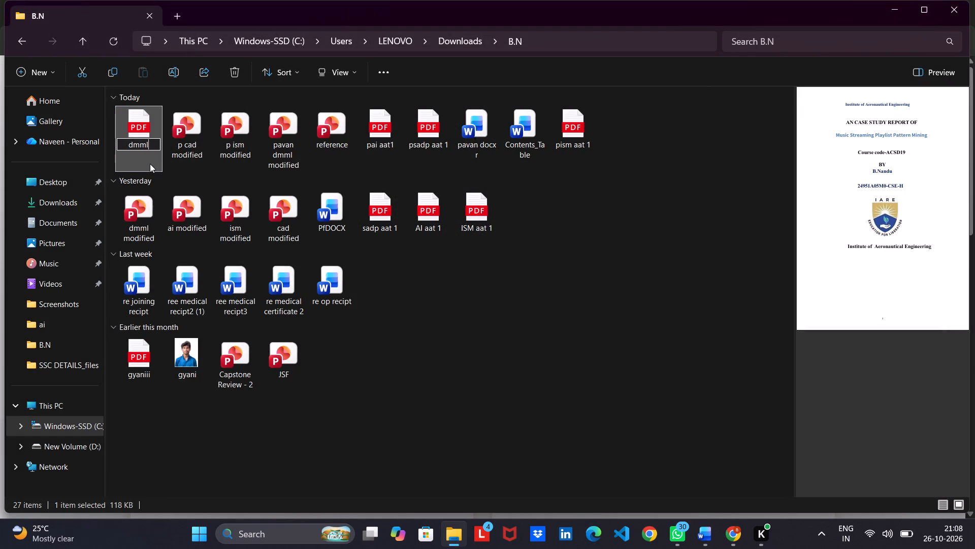
{"action": "key", "text": "space"}
{"action": "type", "text": "re"}
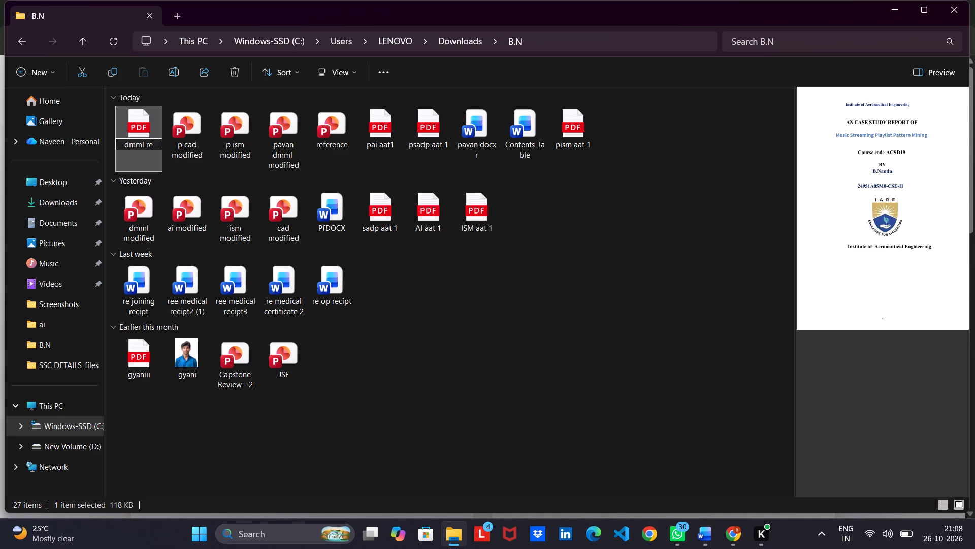
{"action": "type", "text": "port"}
{"action": "key", "text": "BackSpace"}
{"action": "key", "text": "BackSpace"}
{"action": "key", "text": "BackSpace"}
{"action": "key", "text": "BackSpace"}
{"action": "key", "text": "BackSpace"}
{"action": "key", "text": "BackSpace"}
{"action": "key", "text": "BackSpace"}
{"action": "key", "text": "BackSpace"}
{"action": "key", "text": "BackSpace"}
{"action": "key", "text": "BackSpace"}
{"action": "key", "text": "BackSpace"}
{"action": "key", "text": "BackSpace"}
{"action": "key", "text": "BackSpace"}
{"action": "key", "text": "BackSpace"}
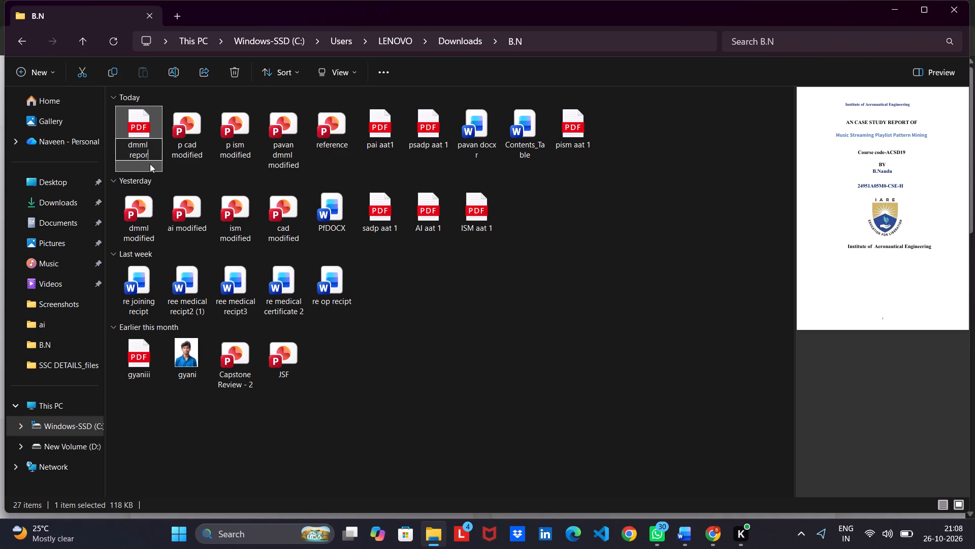
{"action": "type", "text": "ref"}
{"action": "key", "text": "BackSpace"}
{"action": "type", "text": "port"}
{"action": "key", "text": "space"}
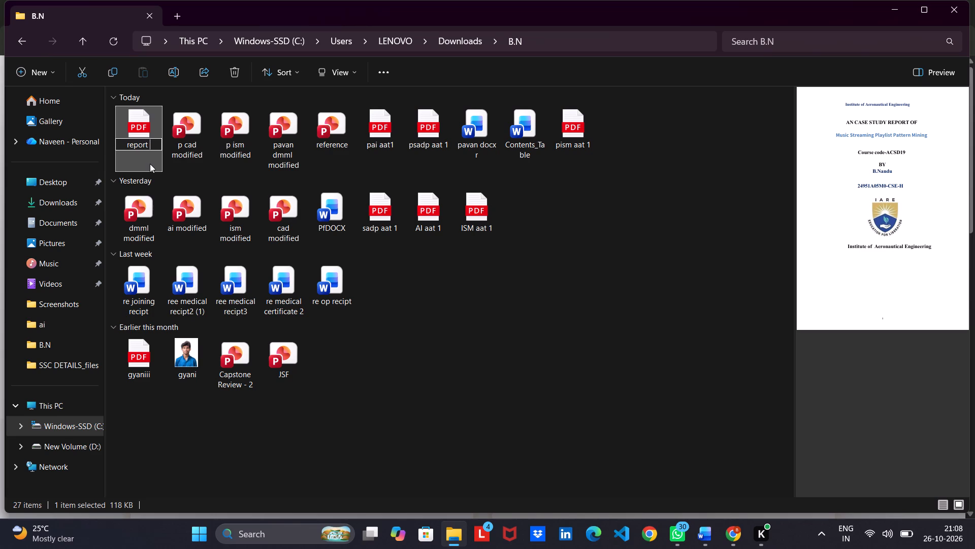
{"action": "type", "text": "format"}
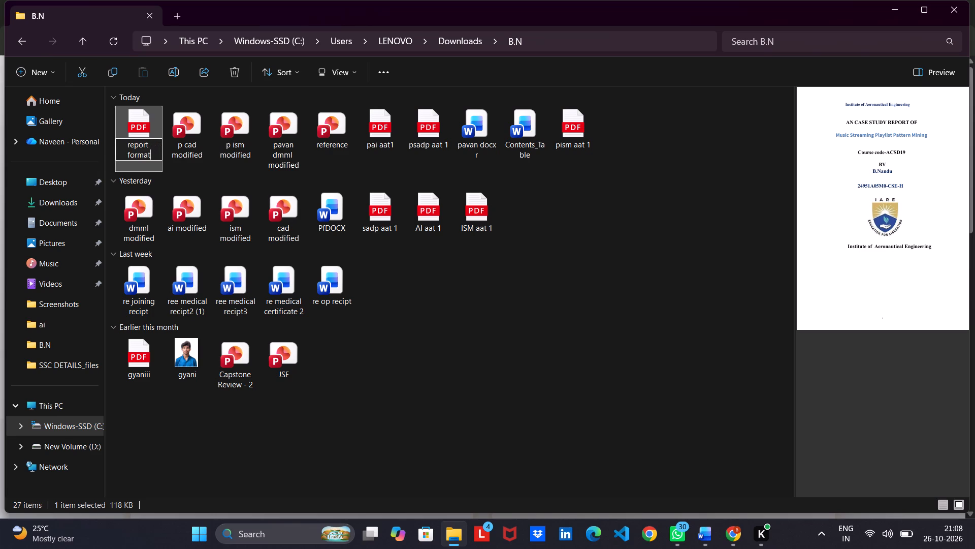
{"action": "key", "text": "space"}
{"action": "type", "text": "aaat2"}
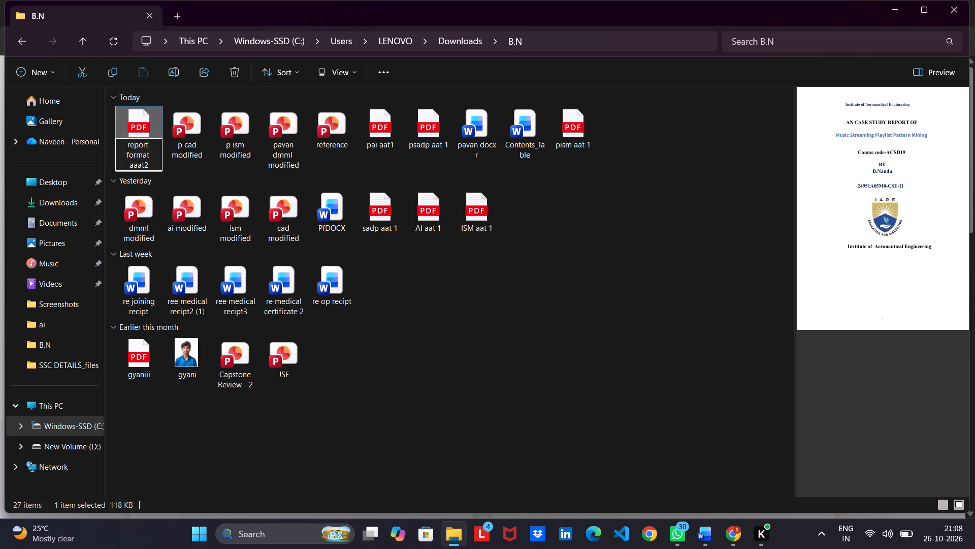
{"action": "key", "text": "Return"}
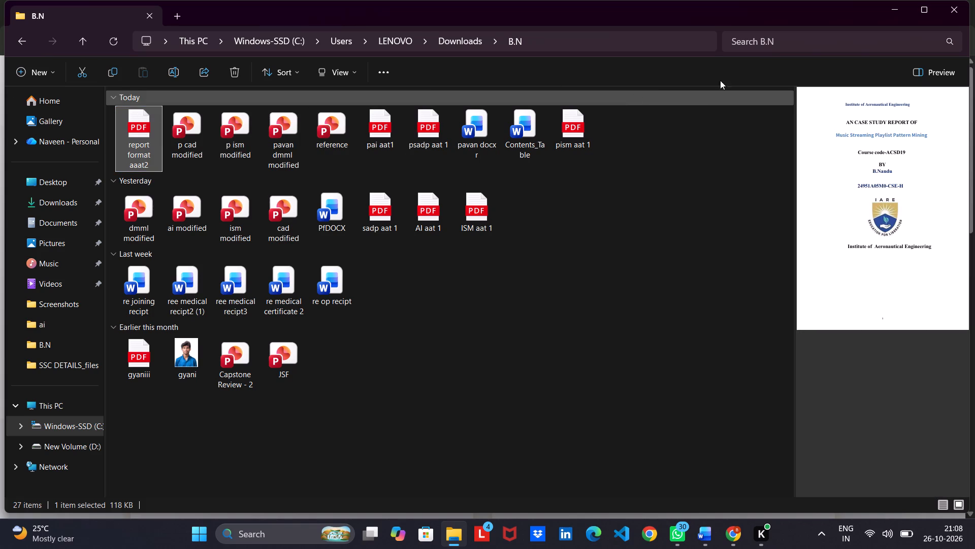
Minimize the B.N folder window and switch to the iLovePDF download page in Chrome.
{"action": "left_click", "coordinate": [897, 12]}
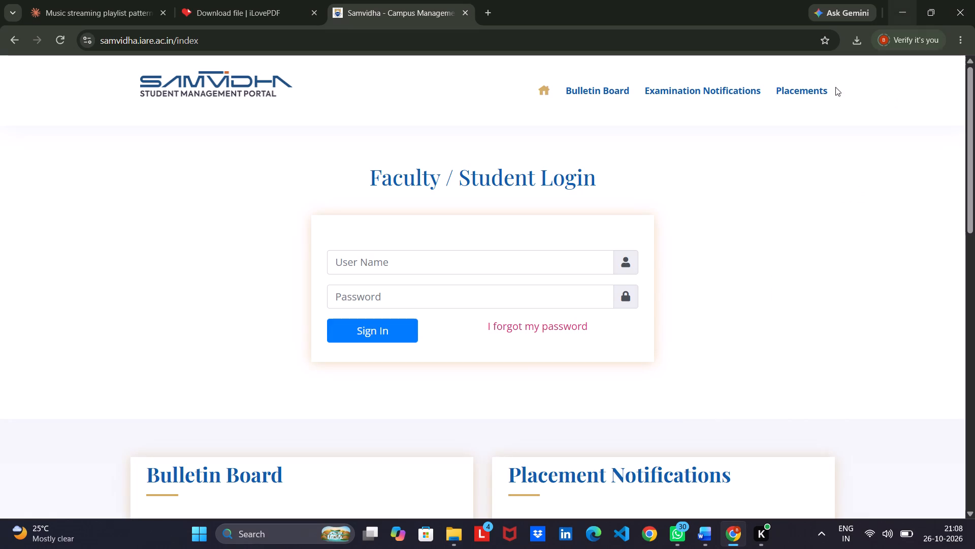
{"action": "left_click", "coordinate": [297, 11]}
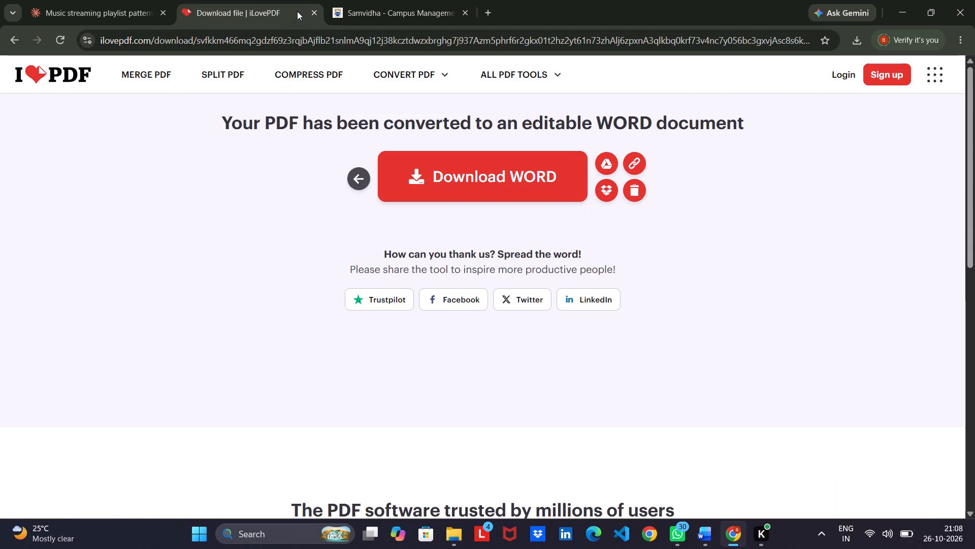
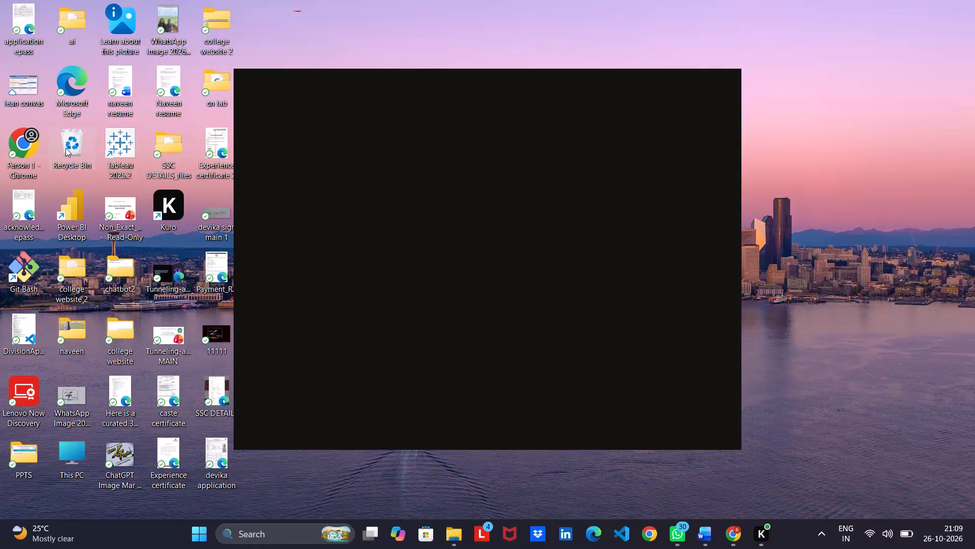
Open the Recycle Bin and look through the deleted files for the recently removed report documents.
{"action": "left_click", "coordinate": [66, 148]}
{"action": "double_click", "coordinate": [71, 154]}
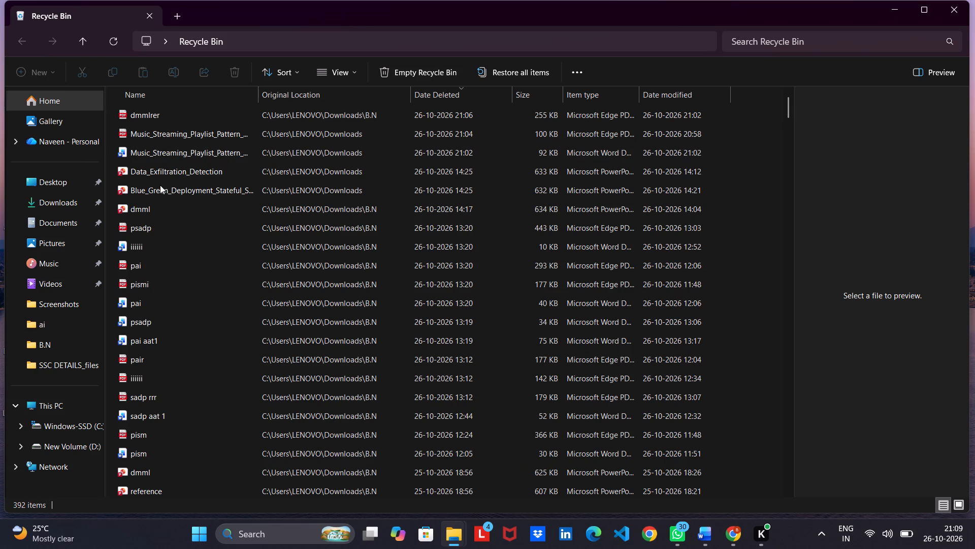
{"action": "scroll", "coordinate": [161, 340], "scroll_direction": "down", "scroll_amount": 7}
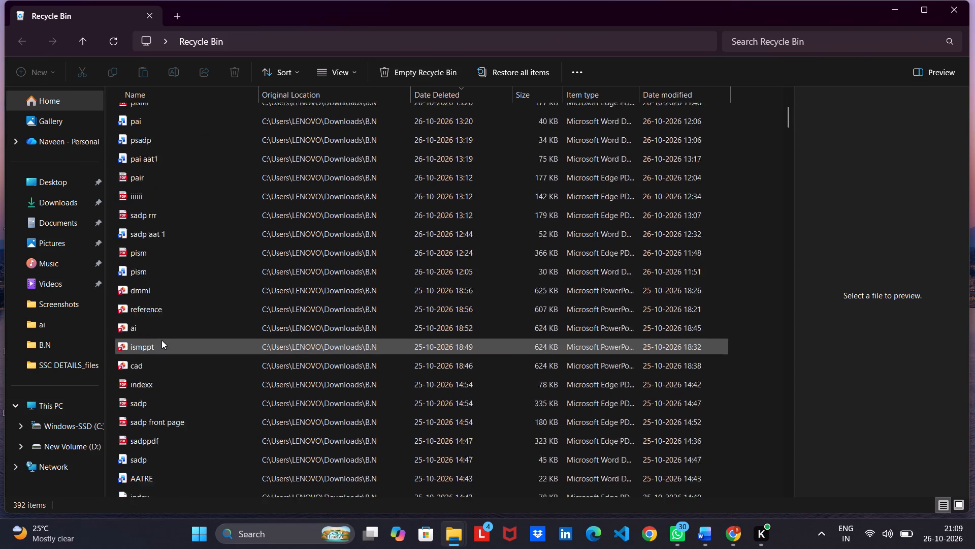
{"action": "scroll", "coordinate": [161, 340], "scroll_direction": "down", "scroll_amount": 16}
{"action": "scroll", "coordinate": [161, 340], "scroll_direction": "down", "scroll_amount": 13}
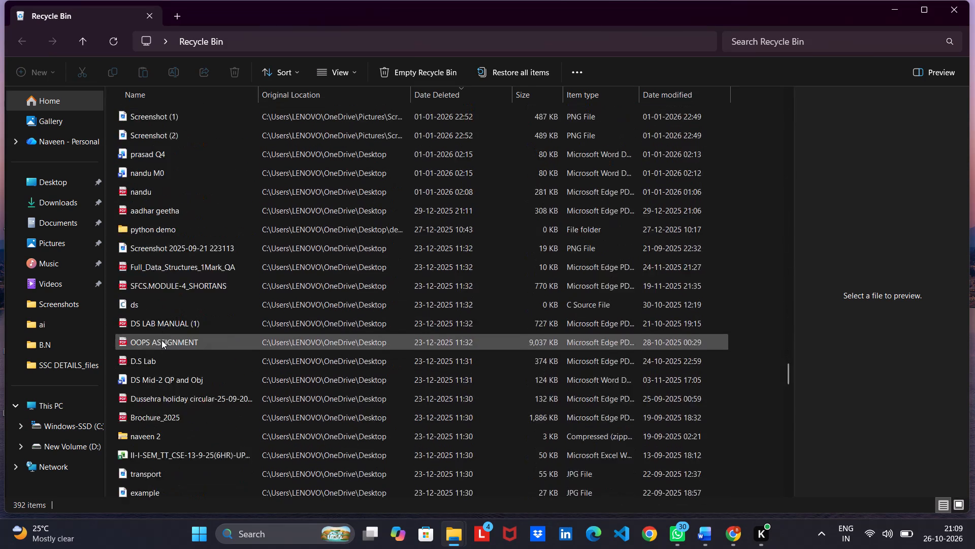
{"action": "scroll", "coordinate": [161, 340], "scroll_direction": "up", "scroll_amount": 16}
{"action": "scroll", "coordinate": [161, 340], "scroll_direction": "up", "scroll_amount": 14}
{"action": "scroll", "coordinate": [161, 340], "scroll_direction": "up", "scroll_amount": 13}
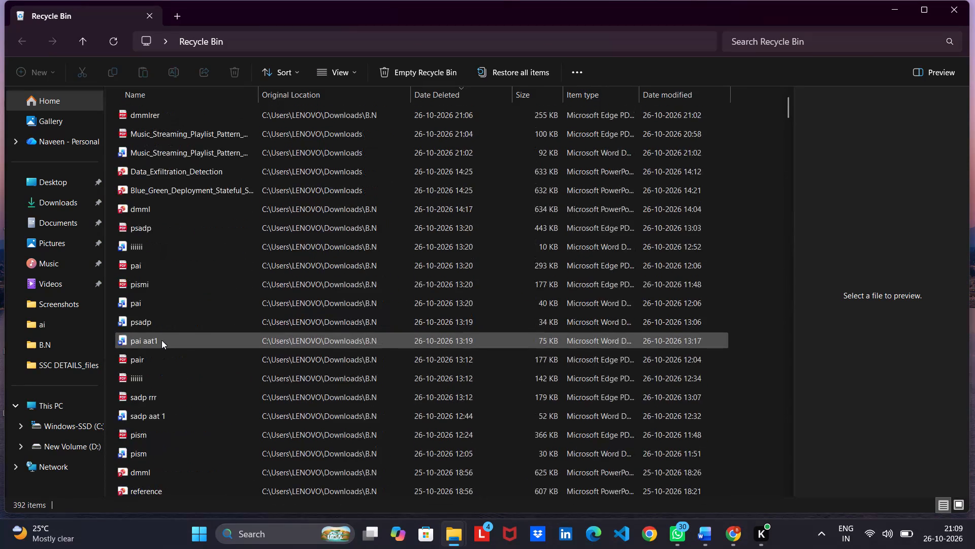
{"action": "scroll", "coordinate": [161, 340], "scroll_direction": "up", "scroll_amount": 16}
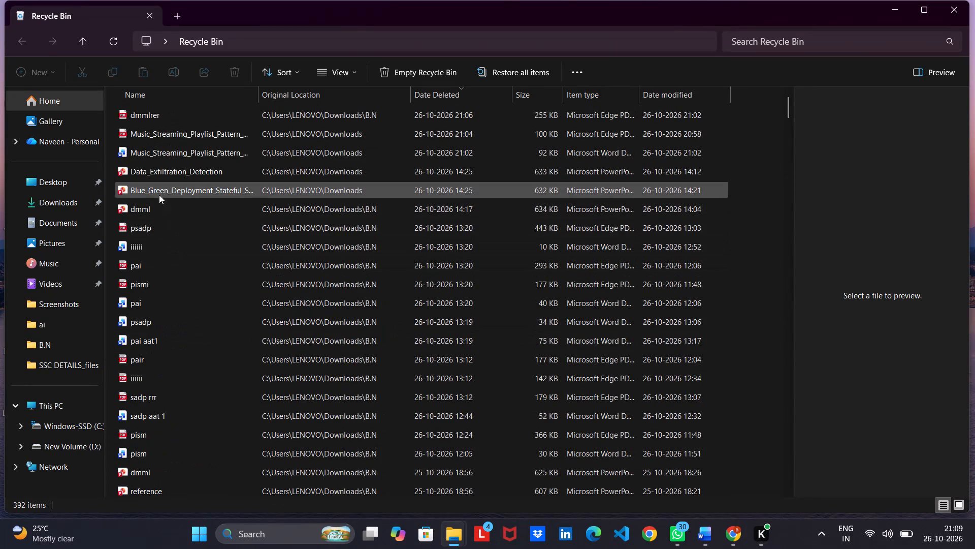
Check the properties of the deleted dmmlrer and Music_Streaming_Playlist_Pattern_Mining PDFs in the Recycle Bin.
{"action": "double_click", "coordinate": [151, 115]}
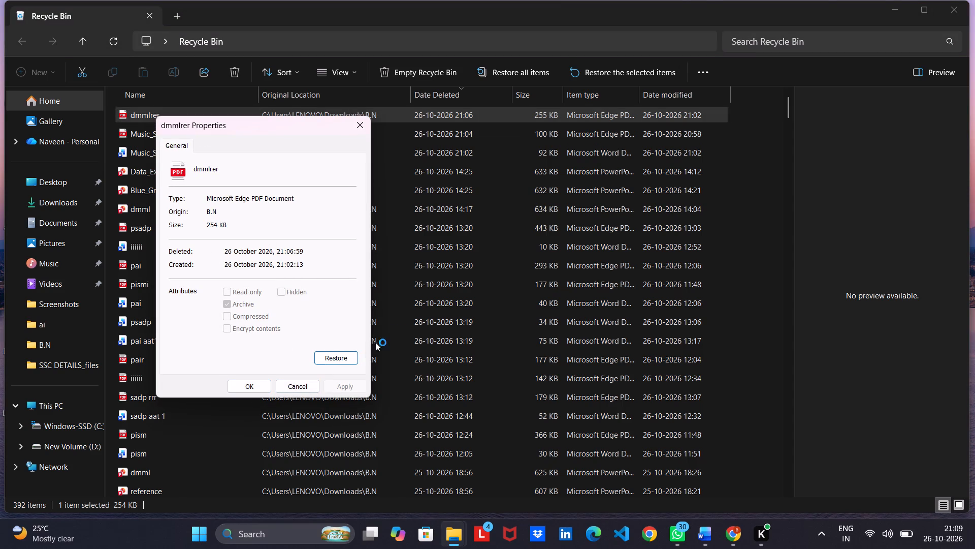
{"action": "left_click", "coordinate": [413, 334]}
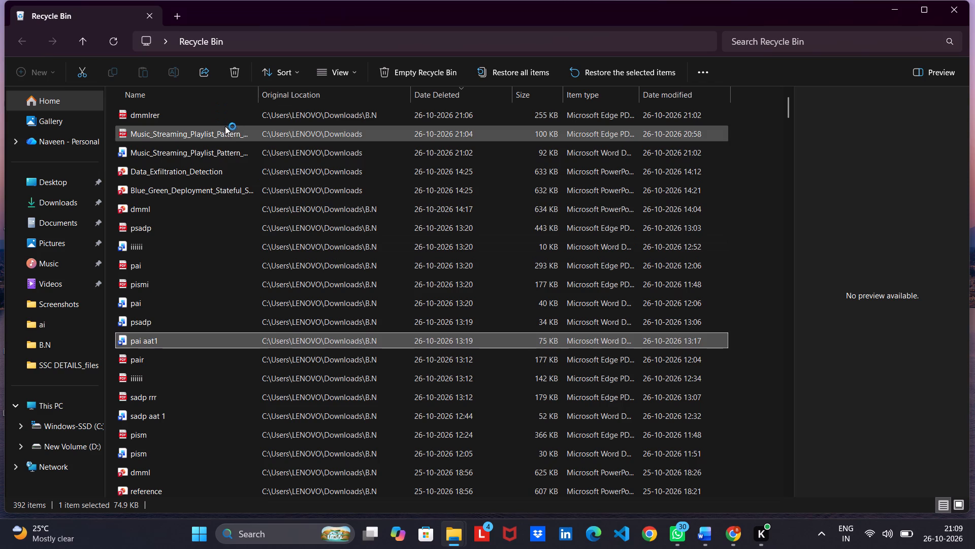
{"action": "left_click", "coordinate": [228, 136]}
{"action": "double_click", "coordinate": [228, 136]}
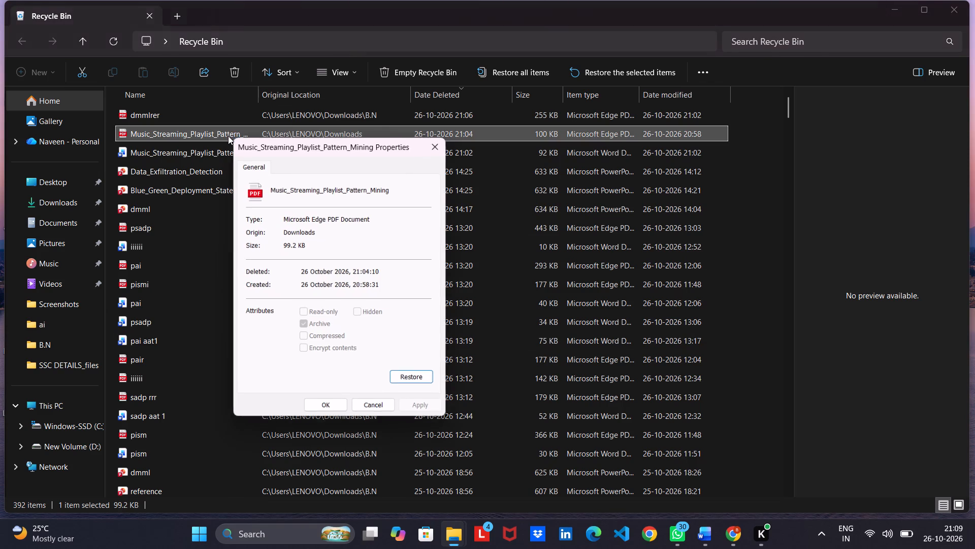
{"action": "left_click", "coordinate": [438, 144]}
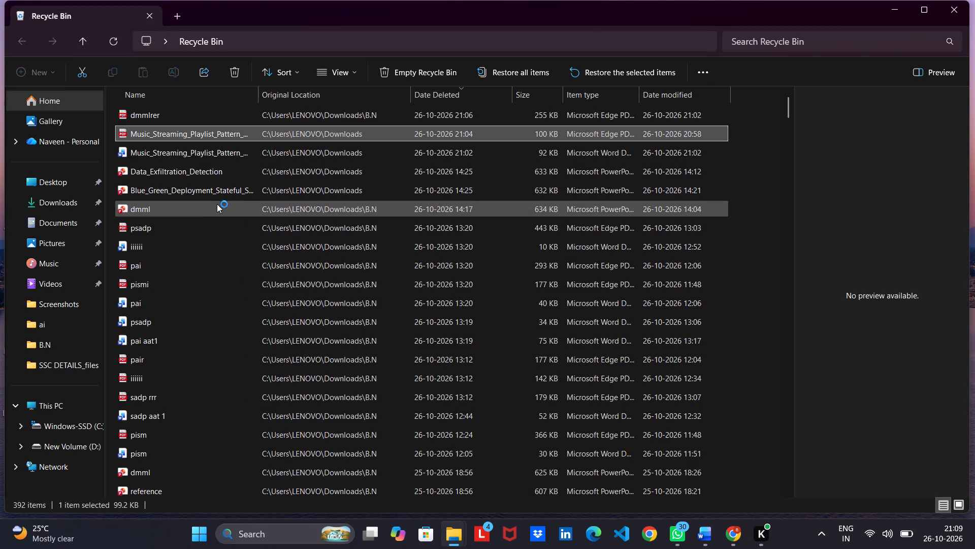
Select the deleted dmmlrer PDF in the Recycle Bin.
{"action": "left_click", "coordinate": [179, 114]}
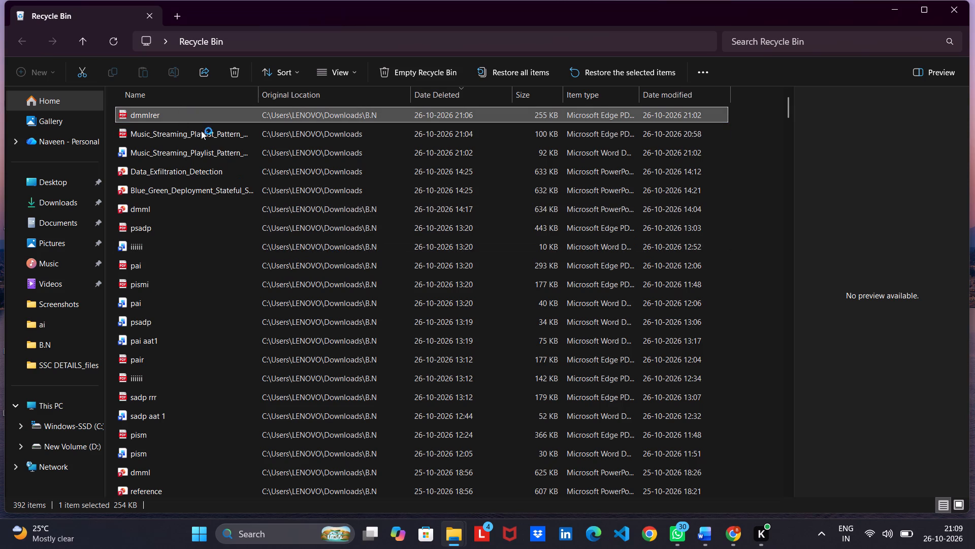
{"action": "left_click", "coordinate": [183, 113]}
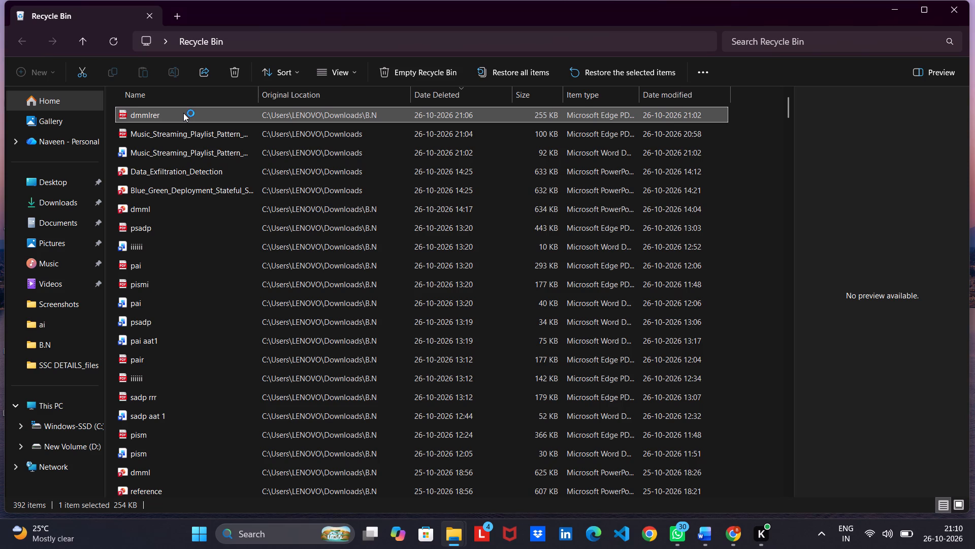
{"action": "left_click", "coordinate": [183, 113]}
Restore the deleted dmmlrer PDF from the Recycle Bin to the B.N folder and close its properties.
{"action": "double_click", "coordinate": [208, 115]}
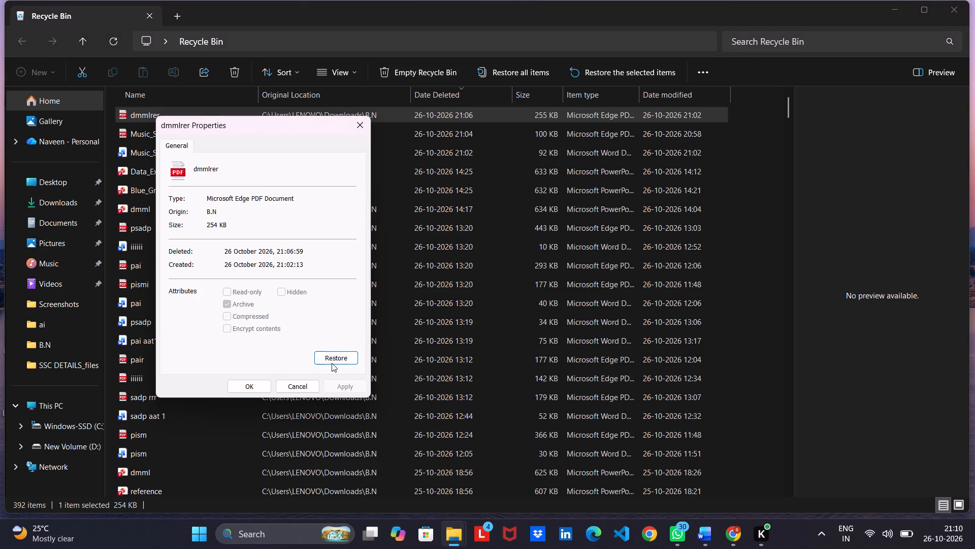
{"action": "left_click", "coordinate": [333, 358]}
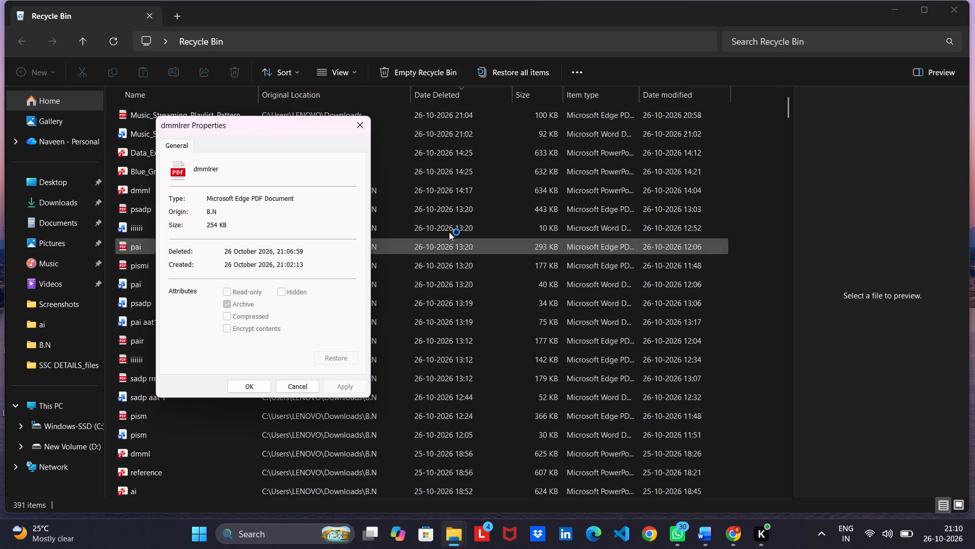
{"action": "left_click", "coordinate": [245, 383]}
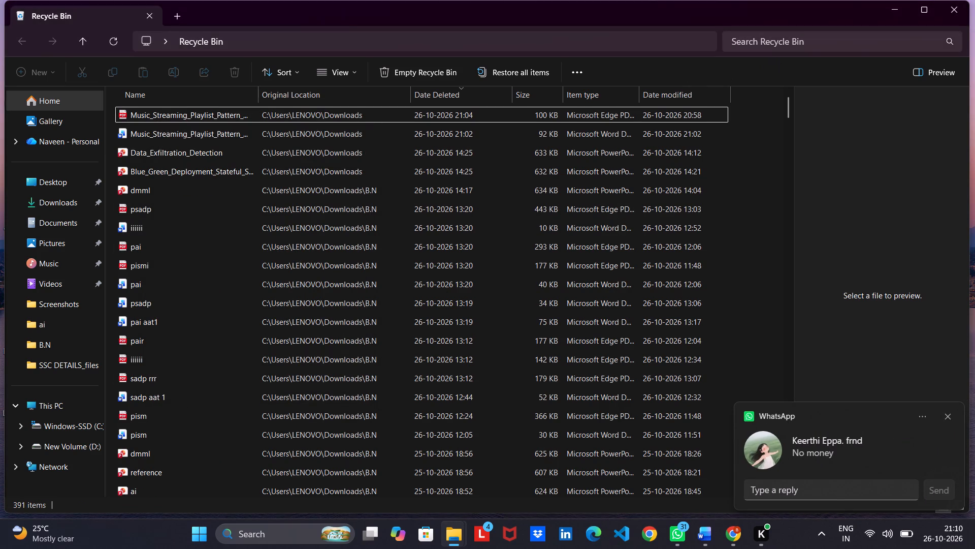
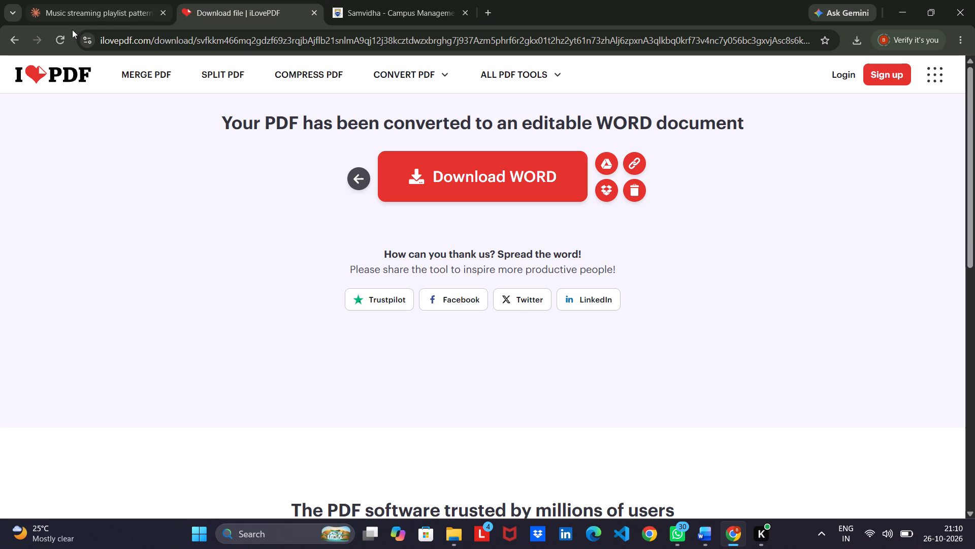
Go back from the converted file's download page to the iLovePDF PDF to WORD converter page.
{"action": "left_click", "coordinate": [11, 40]}
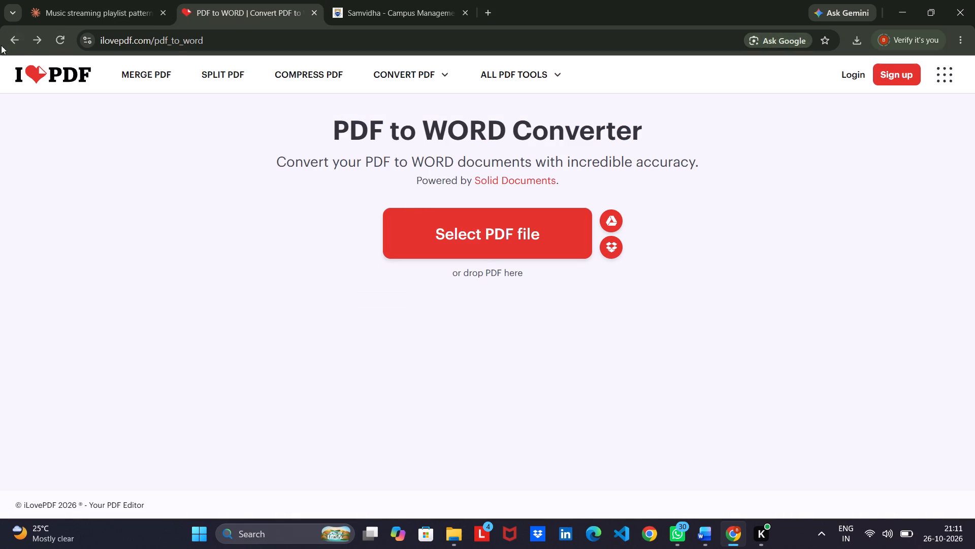
Search Google for "pdf merger" and open the iLovePDF Merge PDF tool.
{"action": "left_click", "coordinate": [18, 34]}
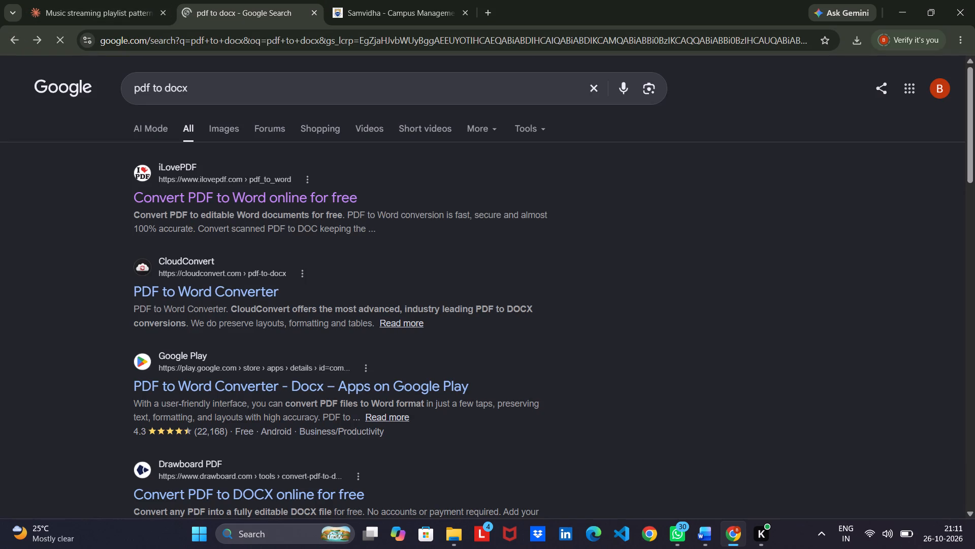
{"action": "left_click", "coordinate": [310, 95]}
{"action": "key", "text": "BackSpace"}
{"action": "key", "text": "BackSpace"}
{"action": "key", "text": "BackSpace"}
{"action": "key", "text": "BackSpace"}
{"action": "key", "text": "BackSpace"}
{"action": "key", "text": "BackSpace"}
{"action": "key", "text": "BackSpace"}
{"action": "key", "text": "BackSpace"}
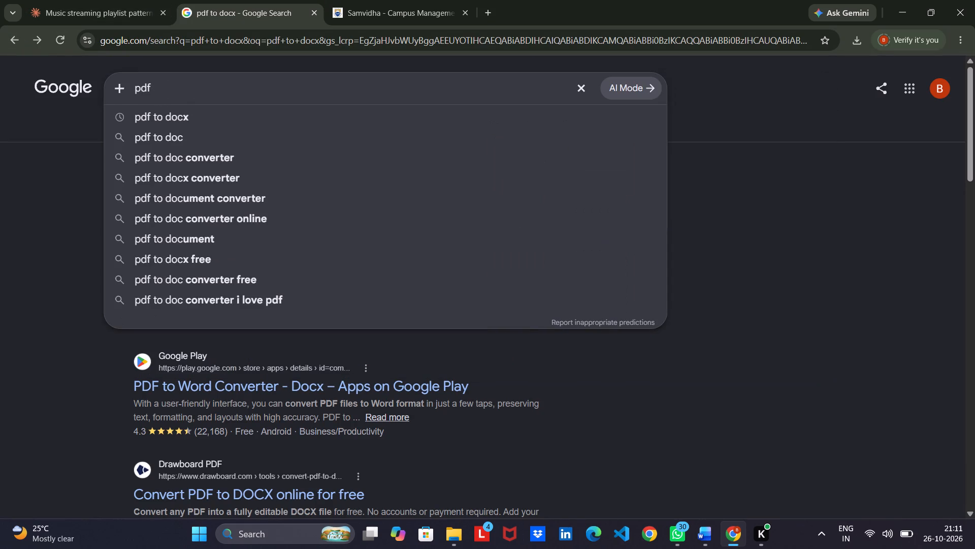
{"action": "key", "text": "BackSpace"}
{"action": "type", "text": "f merger"}
{"action": "key", "text": "Return"}
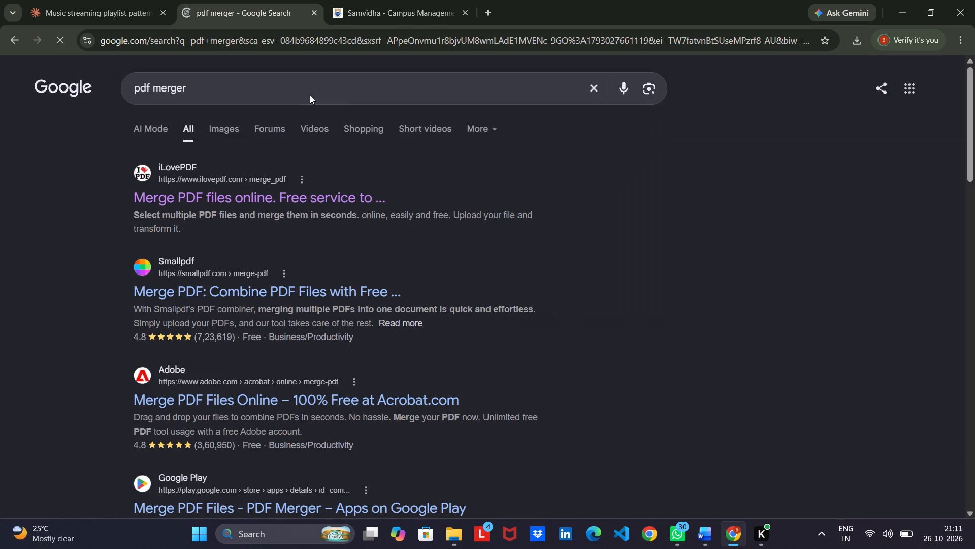
{"action": "left_click", "coordinate": [262, 209]}
{"action": "left_click", "coordinate": [263, 201]}
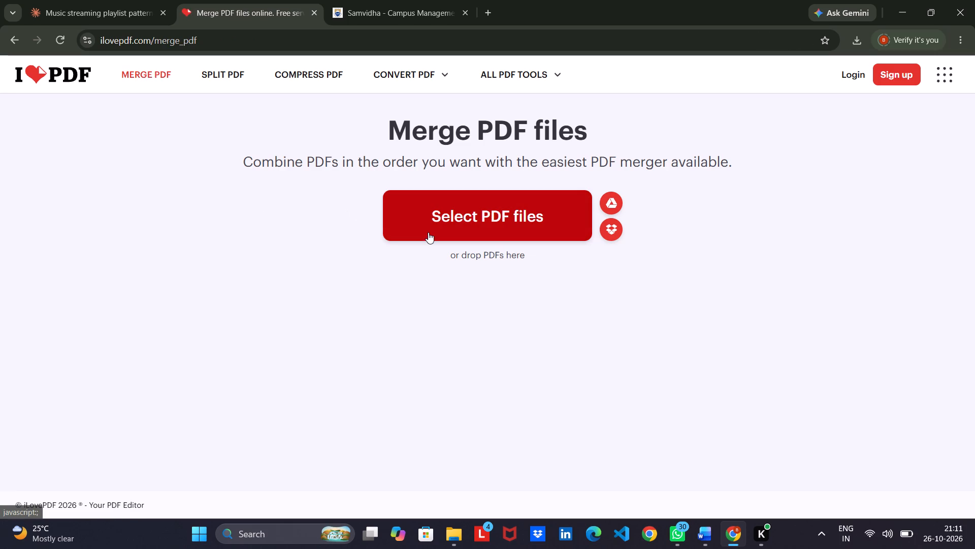
Add the report format aaat2 PDF and, after it, the dmmlrer PDF from the B.N folder to the merge list.
{"action": "left_click", "coordinate": [428, 232]}
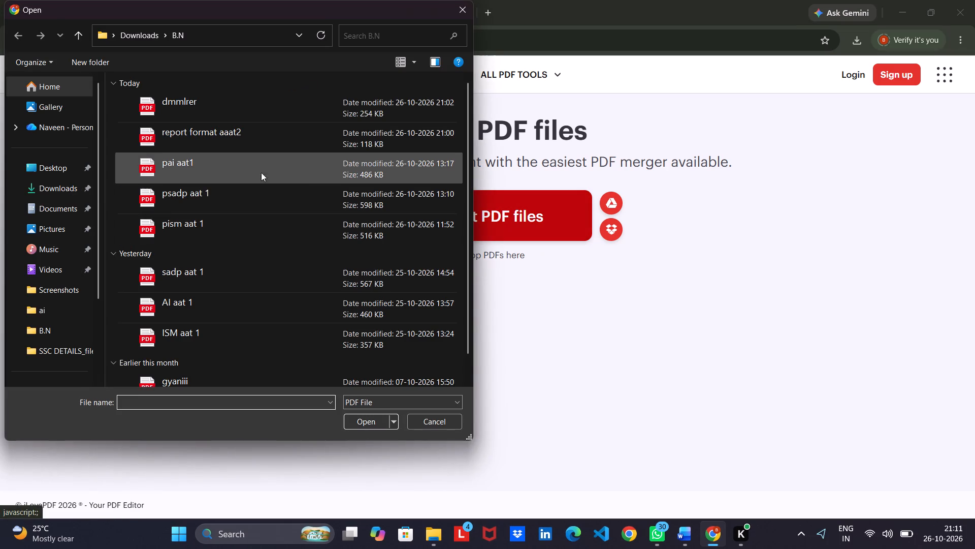
{"action": "left_click", "coordinate": [209, 103]}
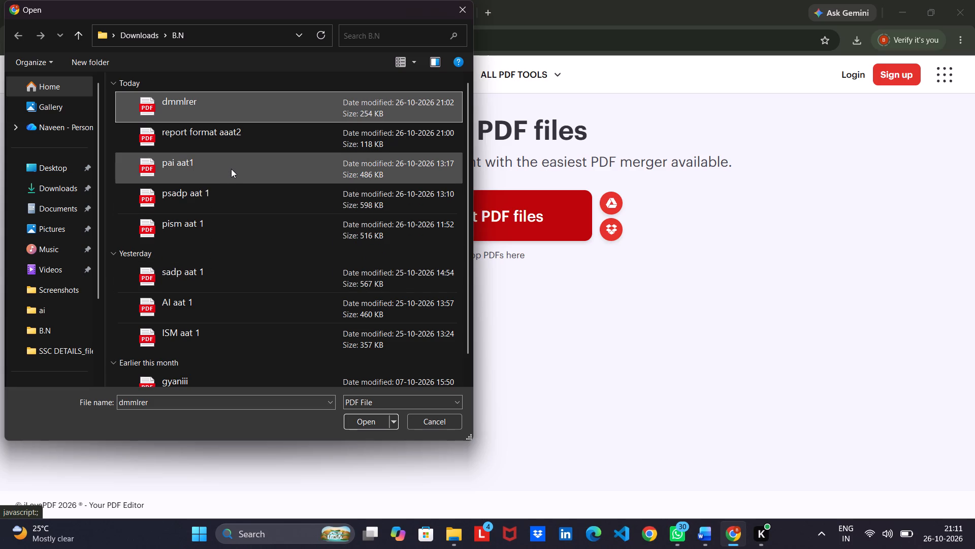
{"action": "scroll", "coordinate": [231, 168], "scroll_direction": "up", "scroll_amount": 6}
{"action": "left_click", "coordinate": [221, 139]}
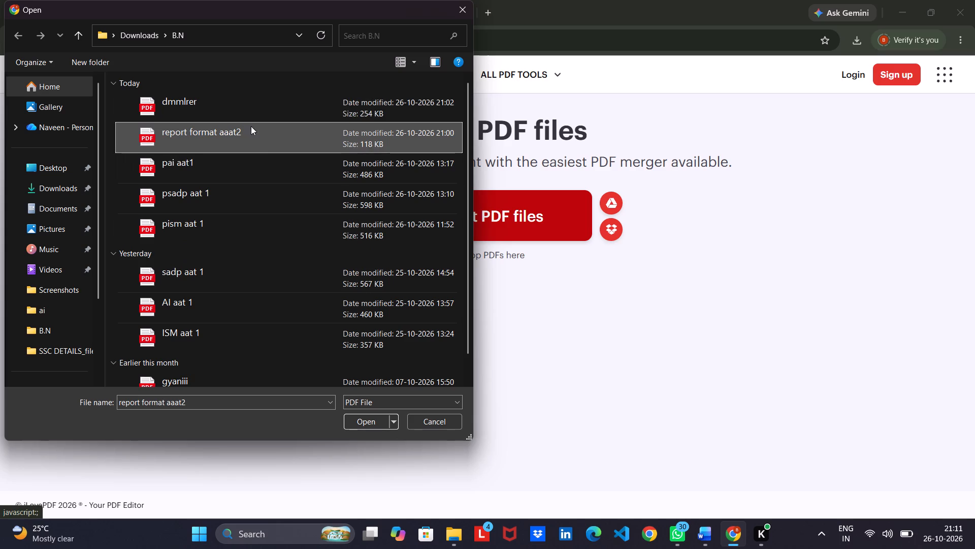
{"action": "left_click", "coordinate": [371, 421]}
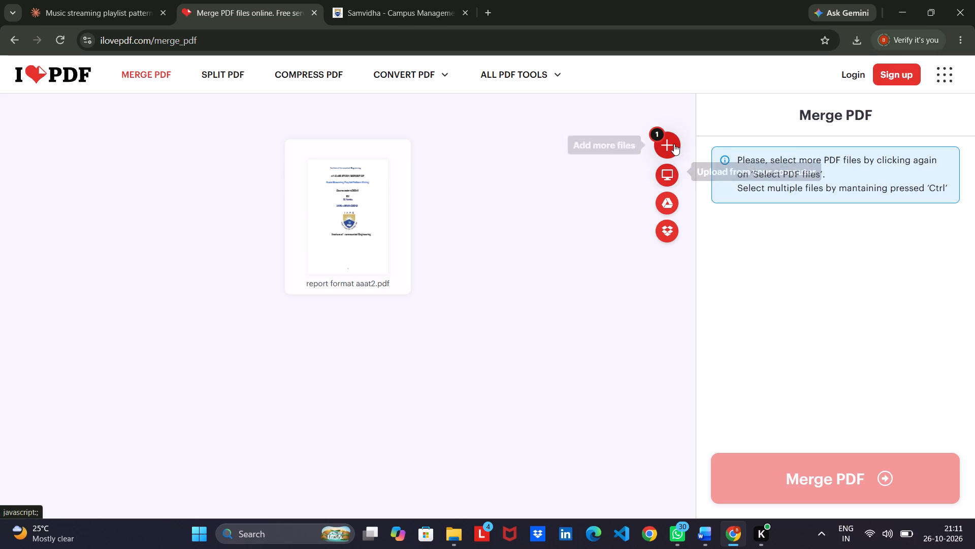
{"action": "left_click", "coordinate": [672, 152]}
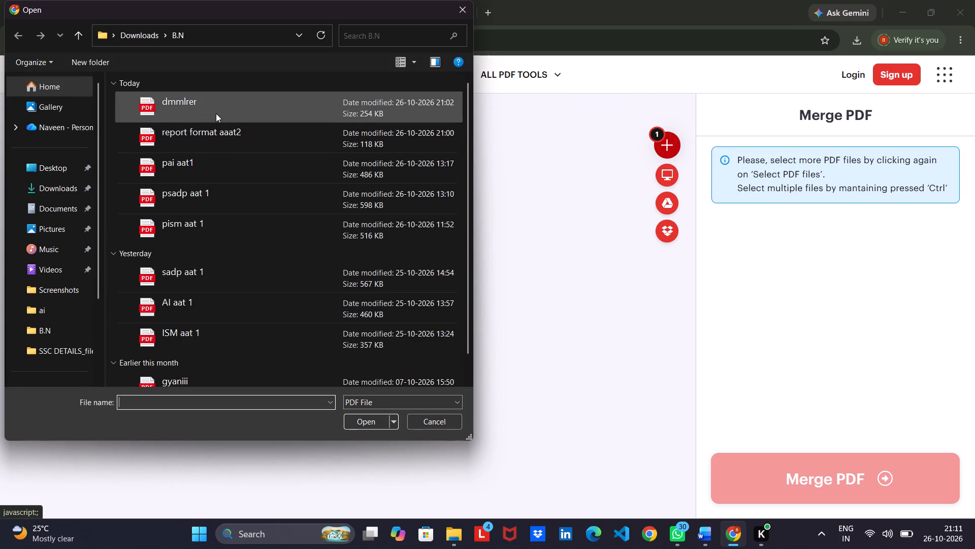
{"action": "left_click", "coordinate": [216, 113]}
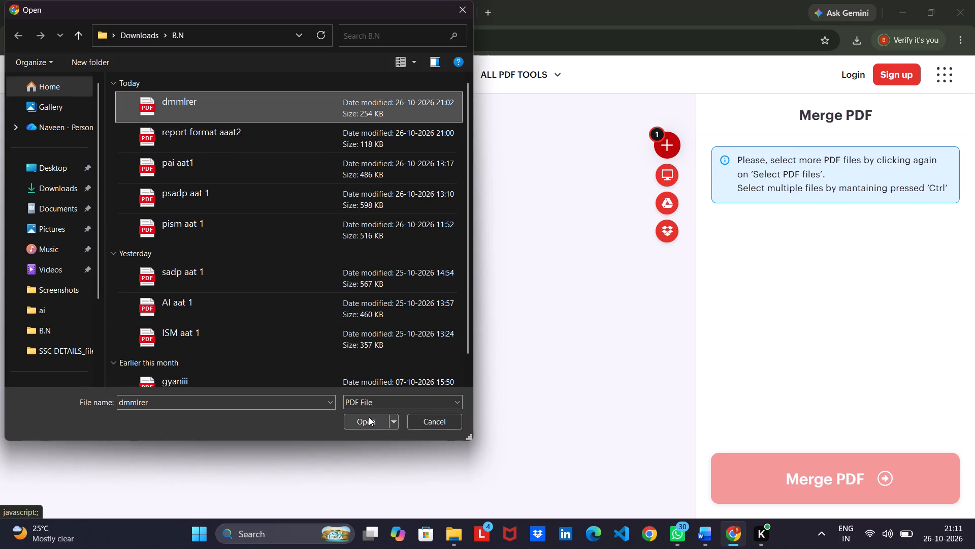
{"action": "left_click", "coordinate": [369, 417]}
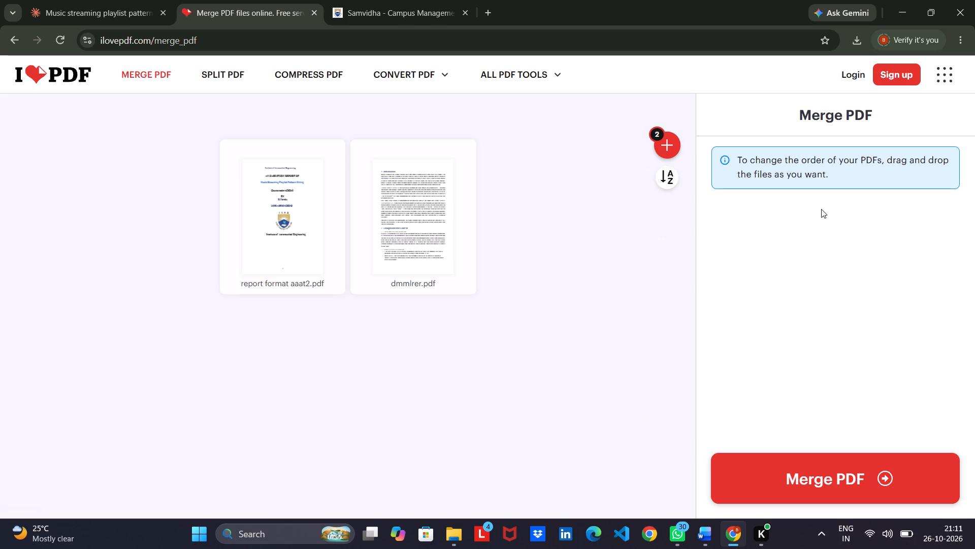
Open the previously downloaded dmmlrer_merged.pdf from the recent downloads and look through its pages.
{"action": "left_click", "coordinate": [854, 41]}
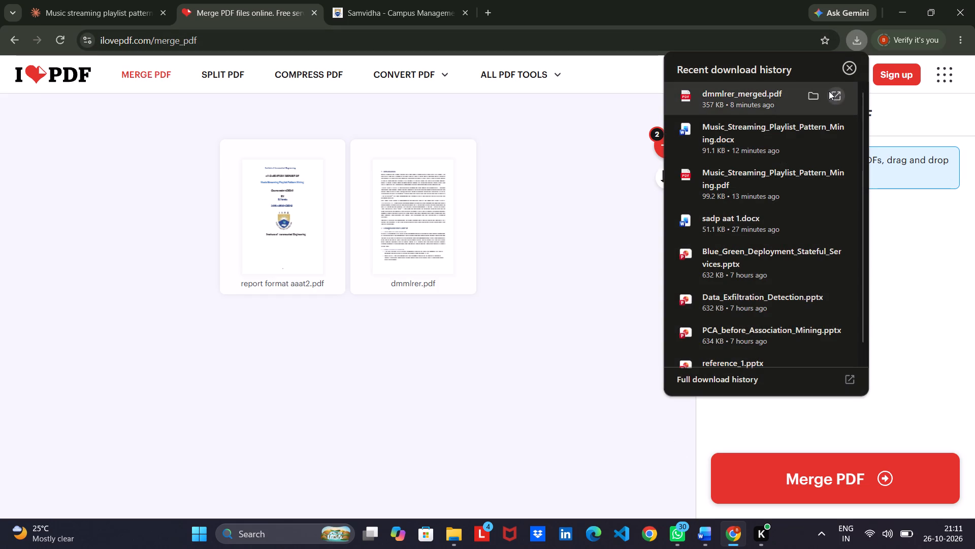
{"action": "double_click", "coordinate": [774, 97]}
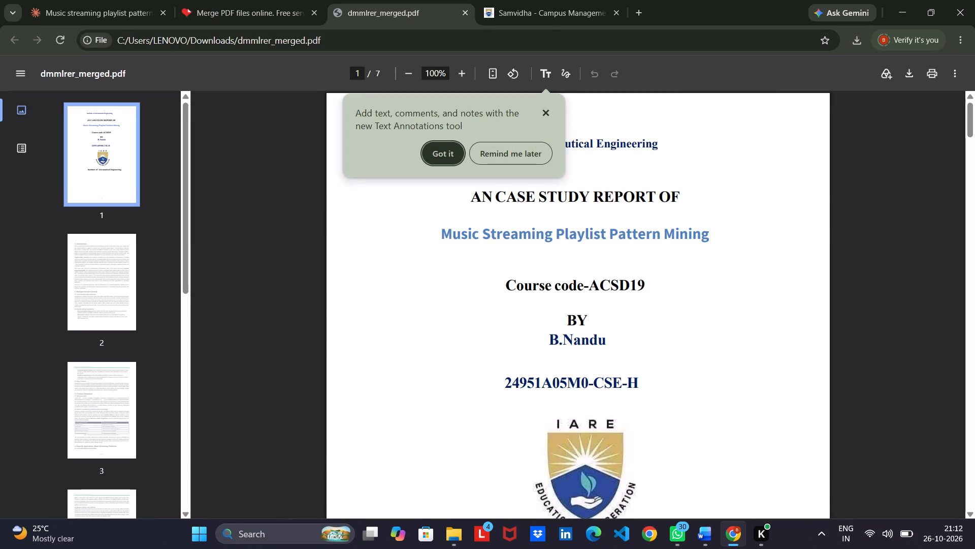
{"action": "scroll", "coordinate": [592, 271], "scroll_direction": "down", "scroll_amount": 17}
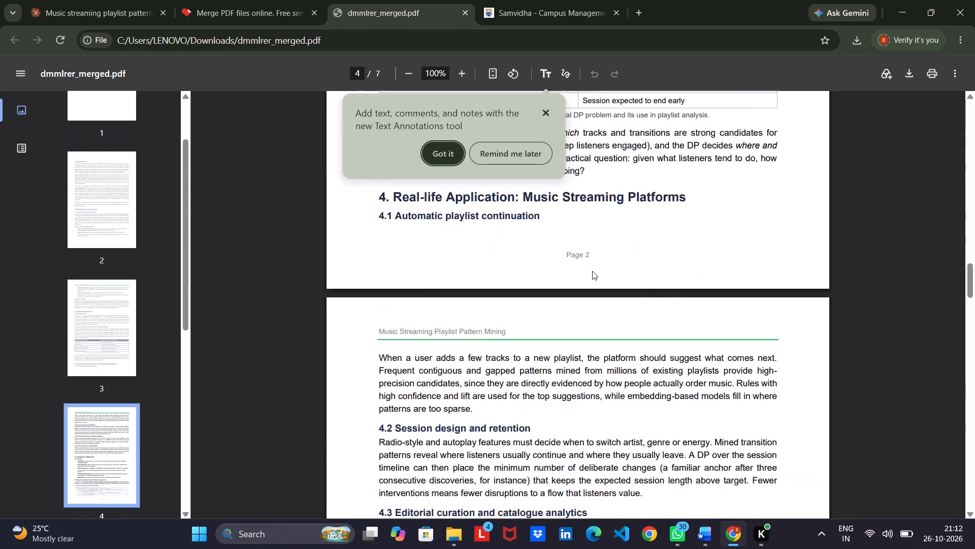
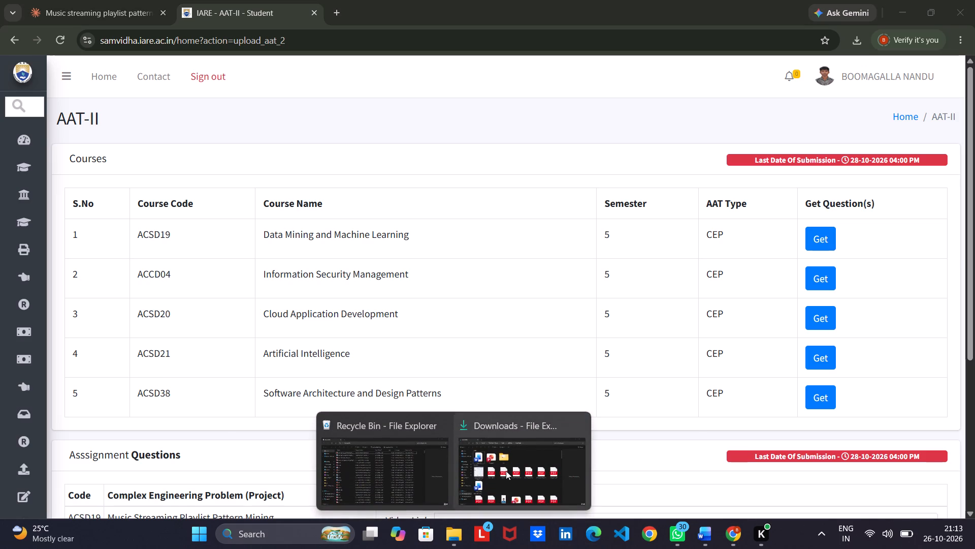
Close the Recycle Bin window and delete the dmmlrer PDF from the B.N folder in Downloads.
{"action": "left_click", "coordinate": [440, 425]}
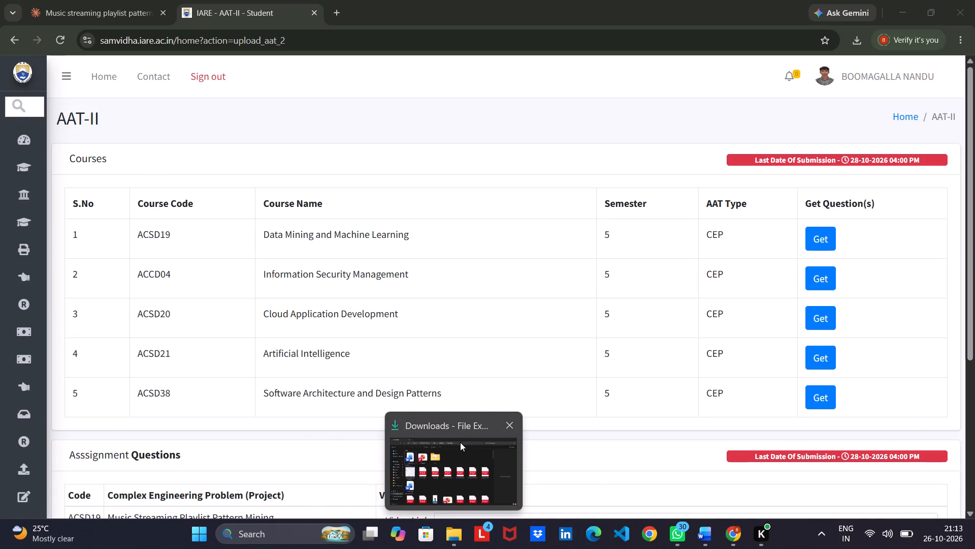
{"action": "left_click", "coordinate": [460, 442]}
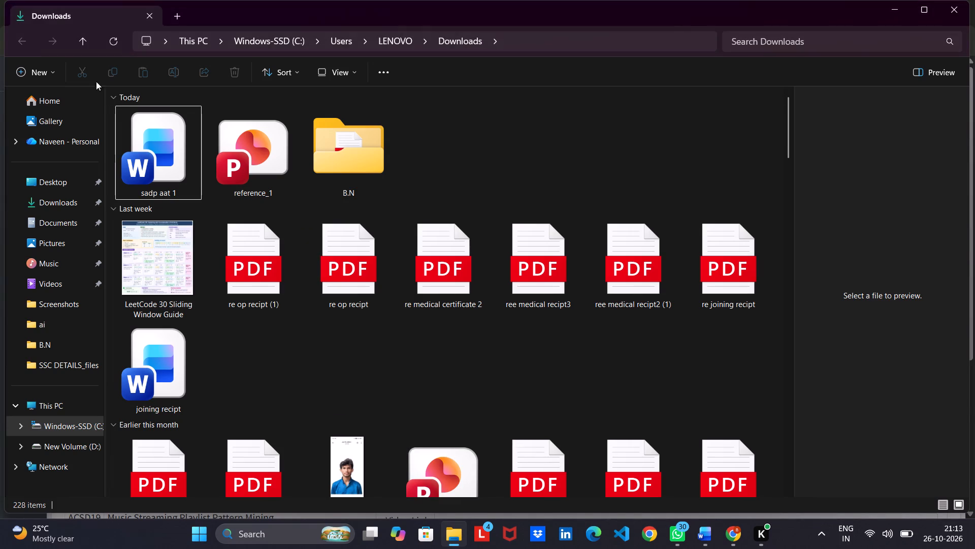
{"action": "left_click", "coordinate": [113, 37]}
{"action": "double_click", "coordinate": [348, 142]}
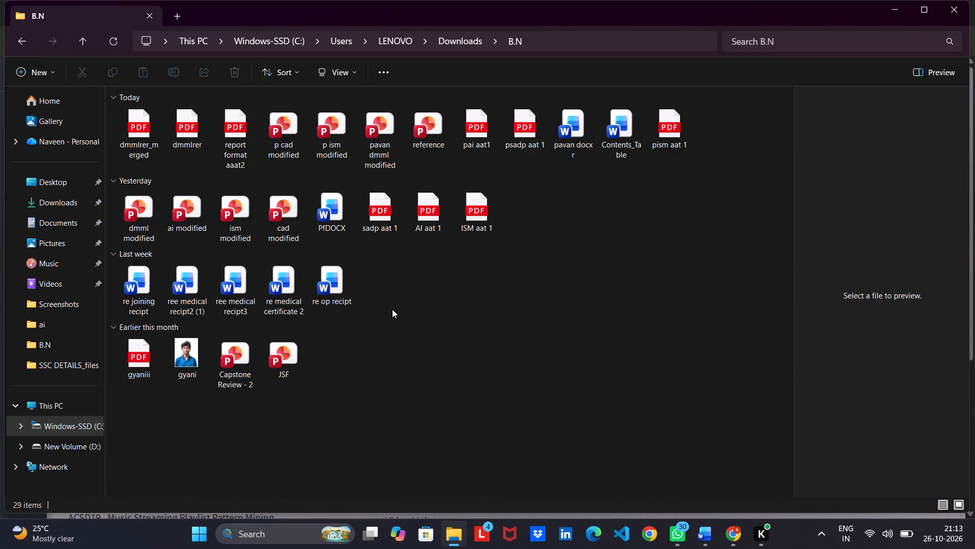
{"action": "left_click", "coordinate": [196, 146]}
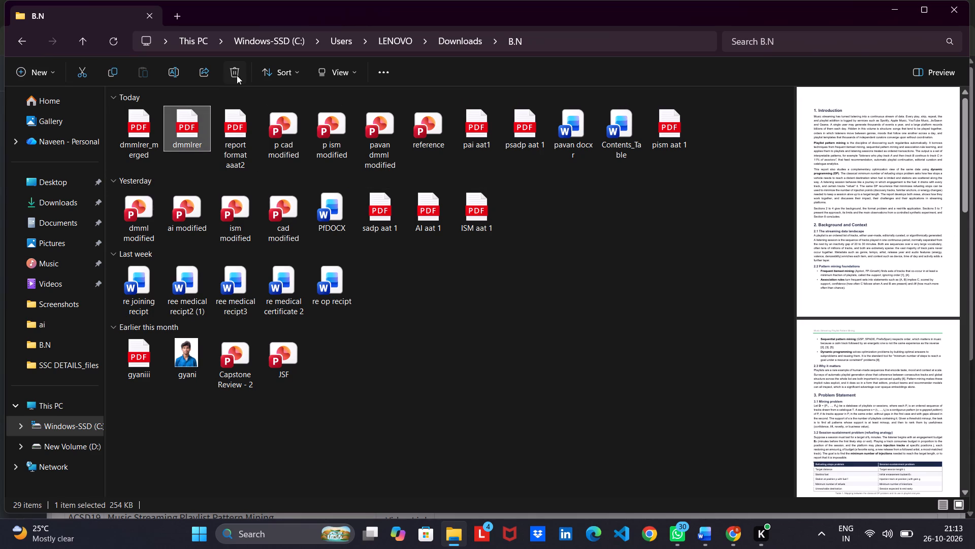
{"action": "left_click", "coordinate": [235, 72]}
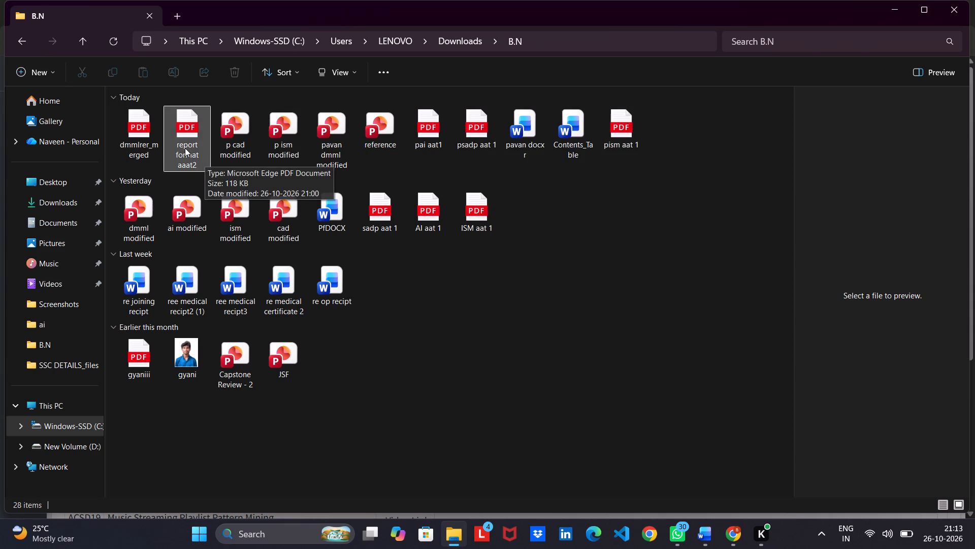
Rename the dmmlrer_merged PDF in the B.N folder as "dmml aat 2", and minimize the folder window.
{"action": "left_click", "coordinate": [140, 147]}
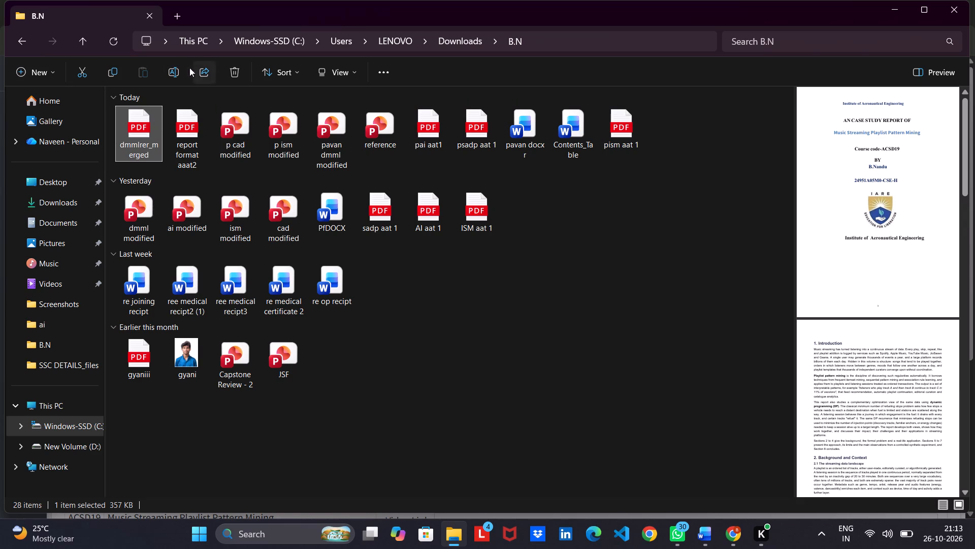
{"action": "left_click", "coordinate": [173, 75]}
{"action": "key", "text": "BackSpace"}
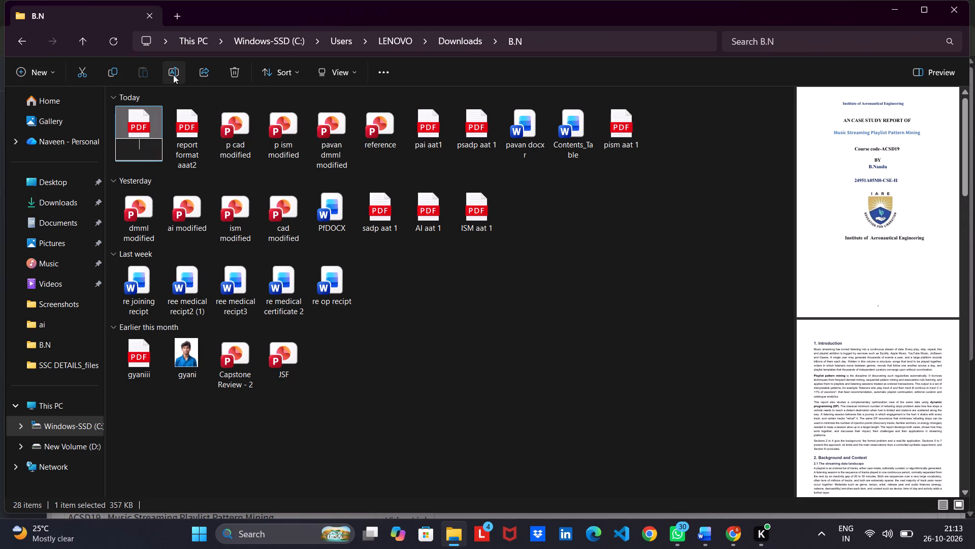
{"action": "key", "text": "d"}
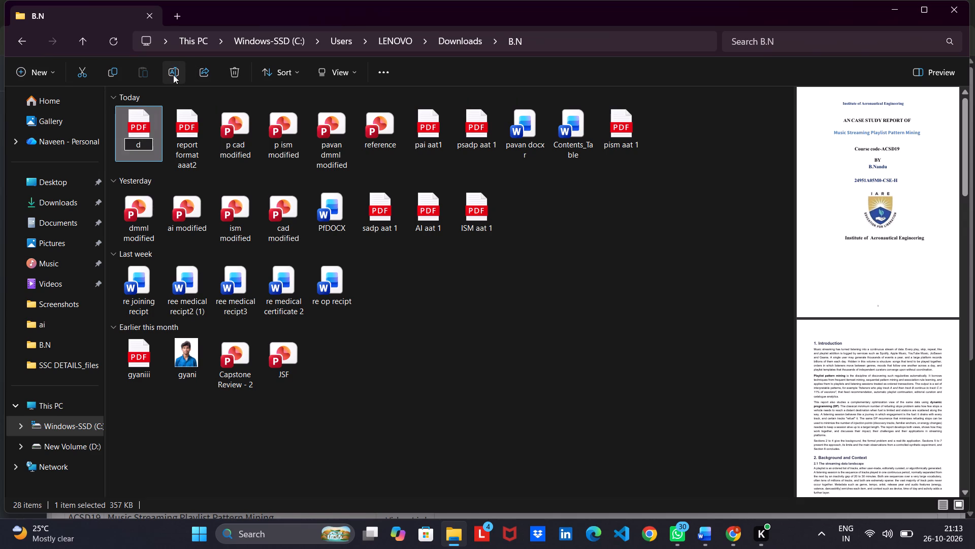
{"action": "type", "text": "mml"}
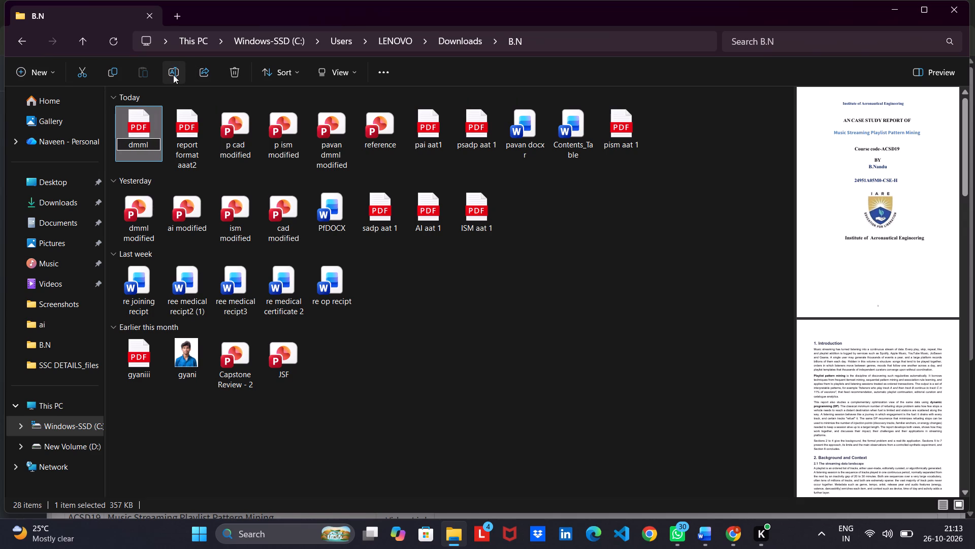
{"action": "key", "text": "space"}
{"action": "type", "text": "aat 2"}
{"action": "key", "text": "Return"}
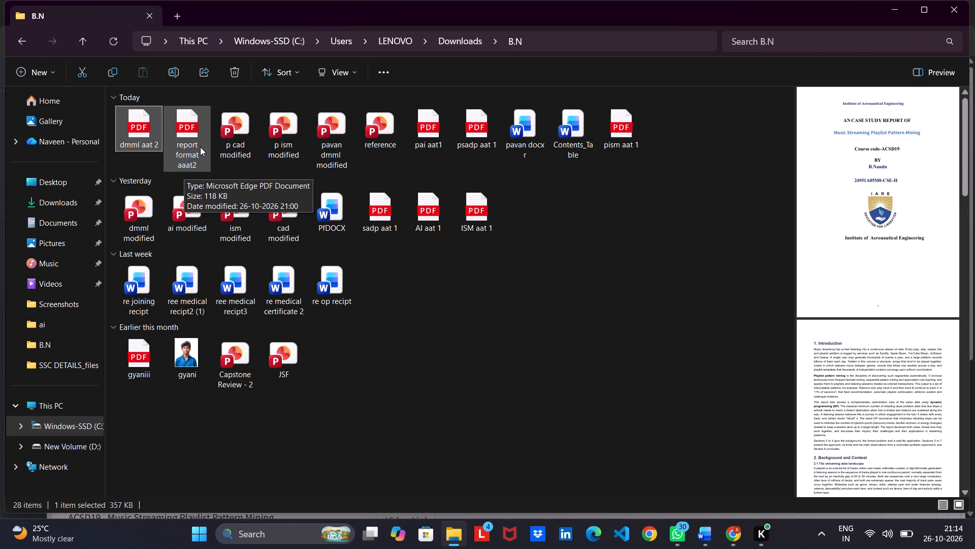
{"action": "left_click", "coordinate": [200, 147]}
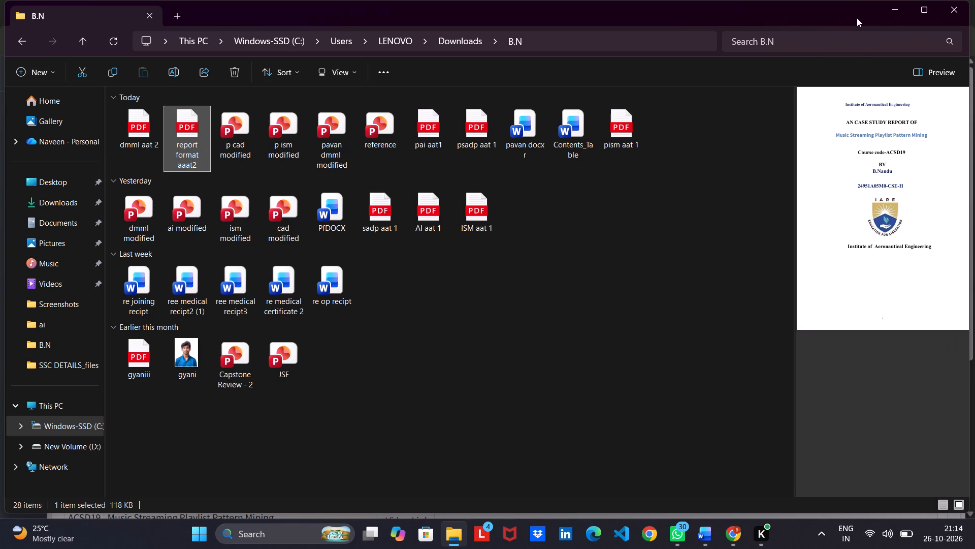
{"action": "left_click", "coordinate": [894, 11]}
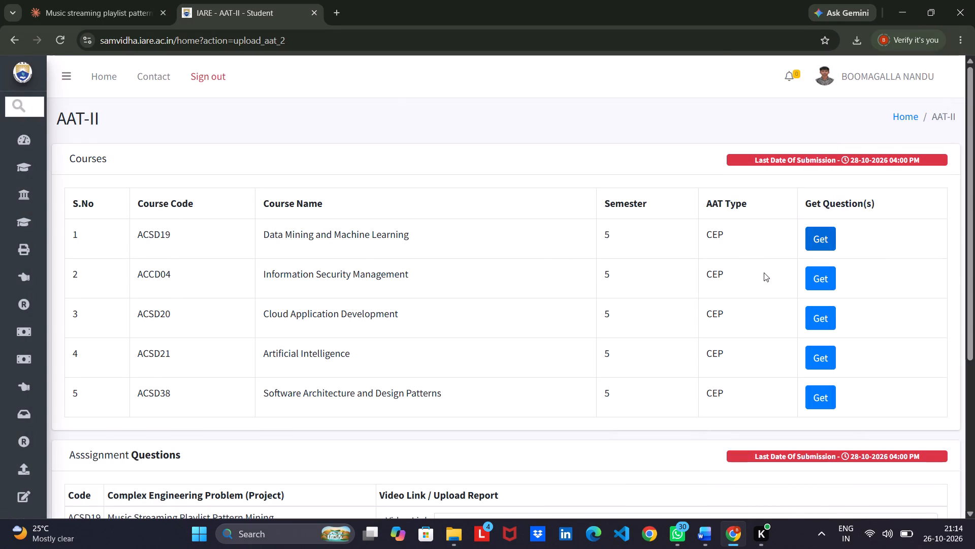
Get the AAT-II question for Information Security Management (ACCD04) and copy its project title, "Privilege Escalation Incident".
{"action": "left_click", "coordinate": [826, 280]}
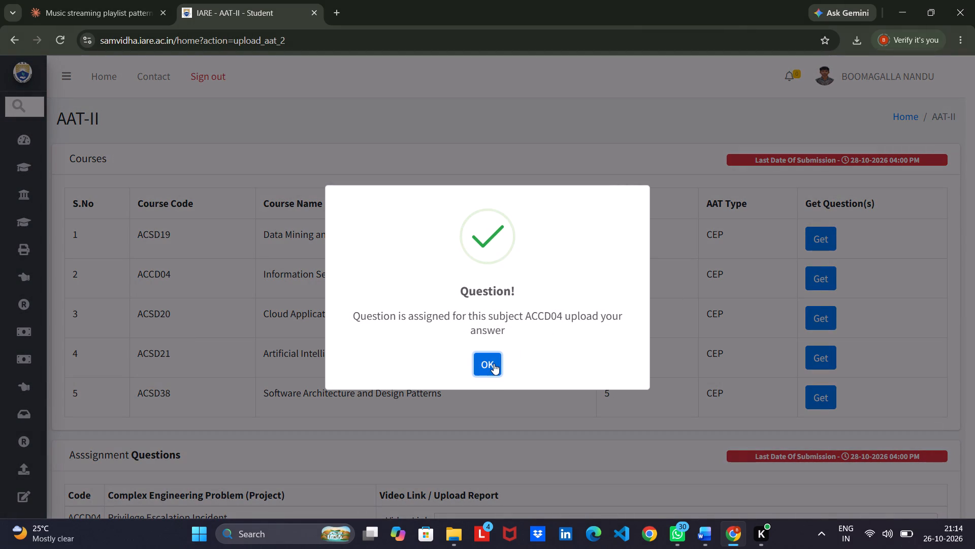
{"action": "left_click", "coordinate": [492, 362]}
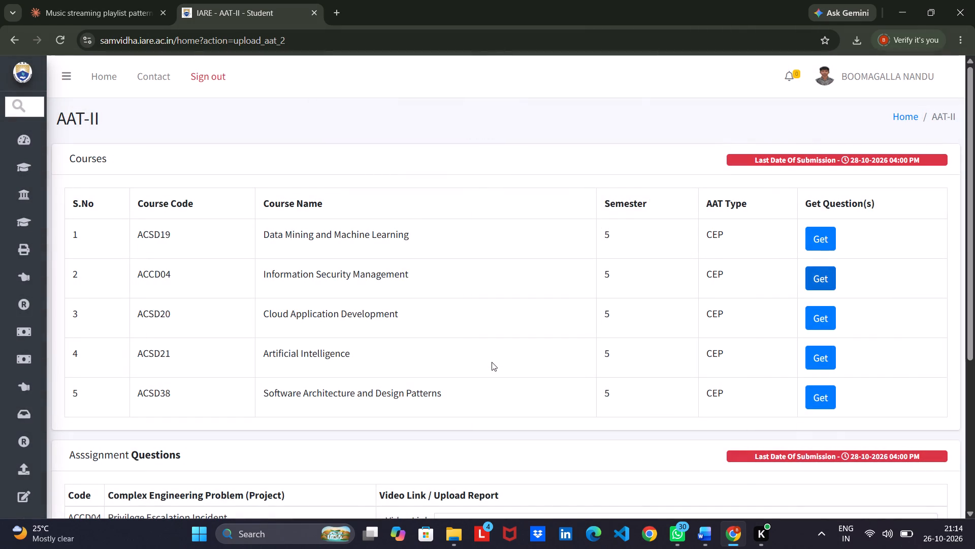
{"action": "scroll", "coordinate": [492, 362], "scroll_direction": "down", "scroll_amount": 3}
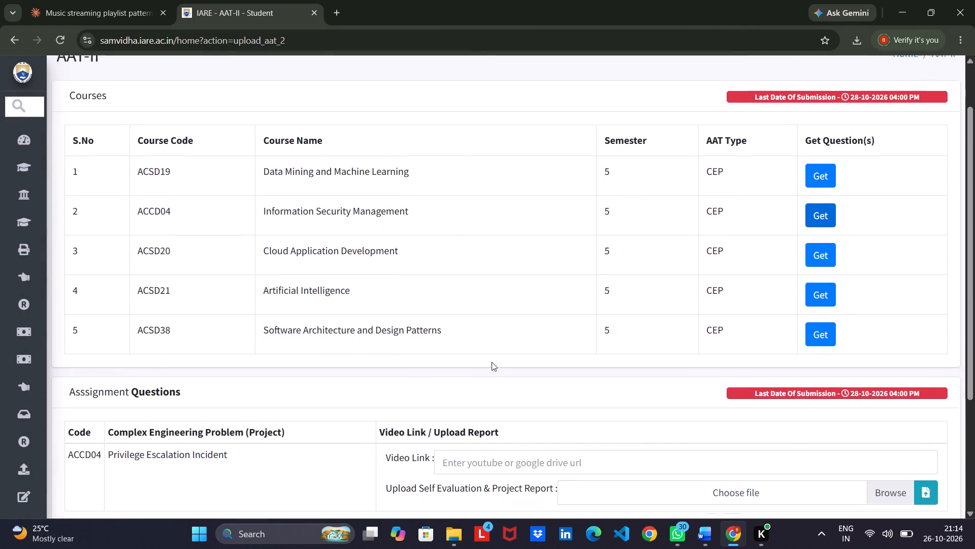
{"action": "scroll", "coordinate": [492, 362], "scroll_direction": "down", "scroll_amount": 2}
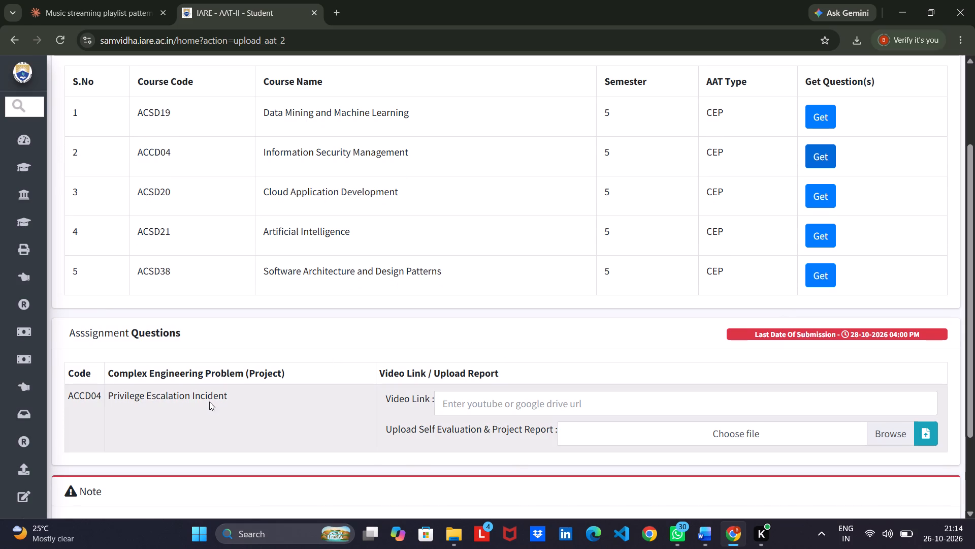
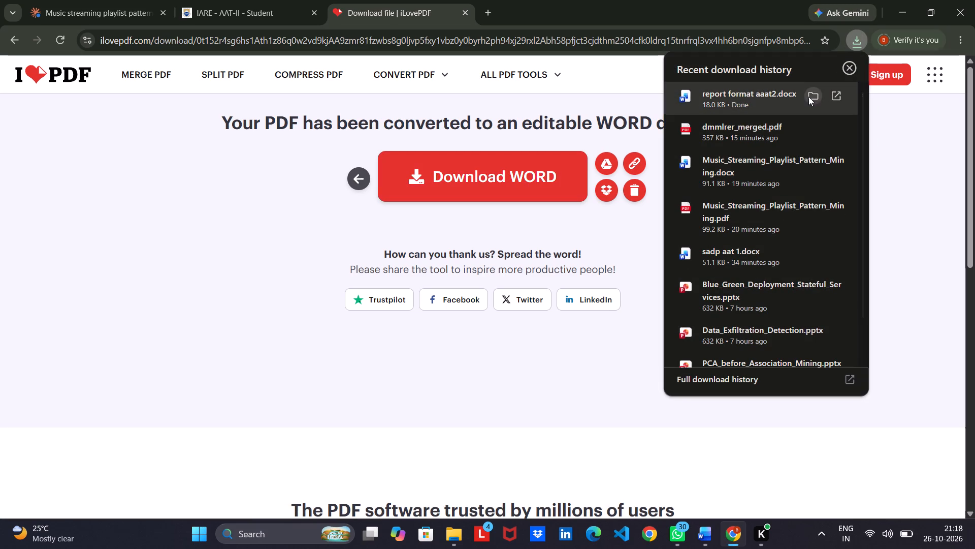
{"action": "left_click", "coordinate": [808, 97]}
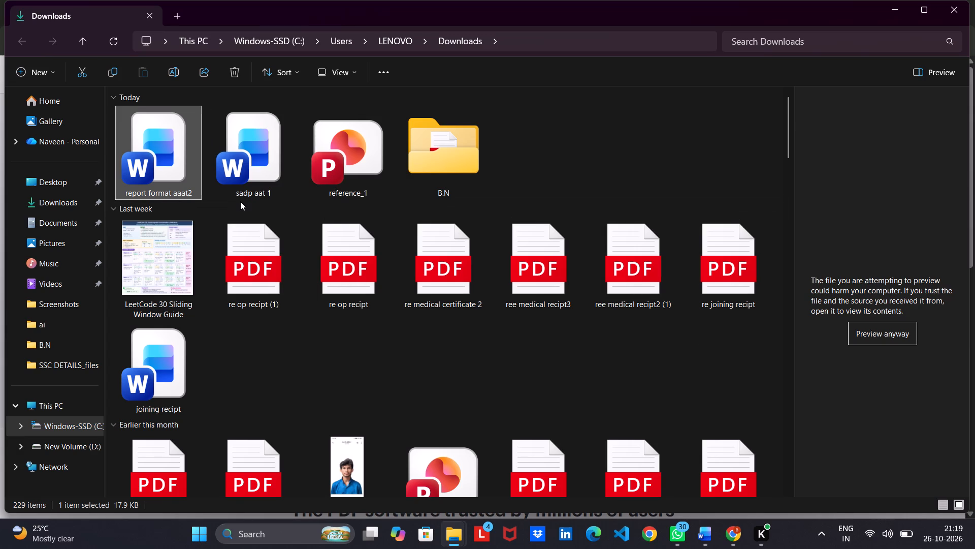
{"action": "double_click", "coordinate": [162, 180]}
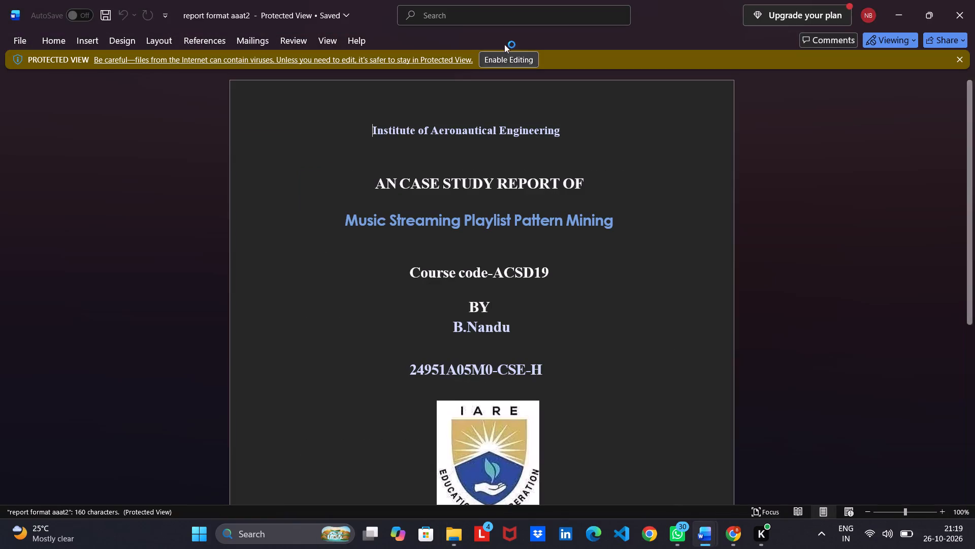
{"action": "left_click", "coordinate": [496, 60]}
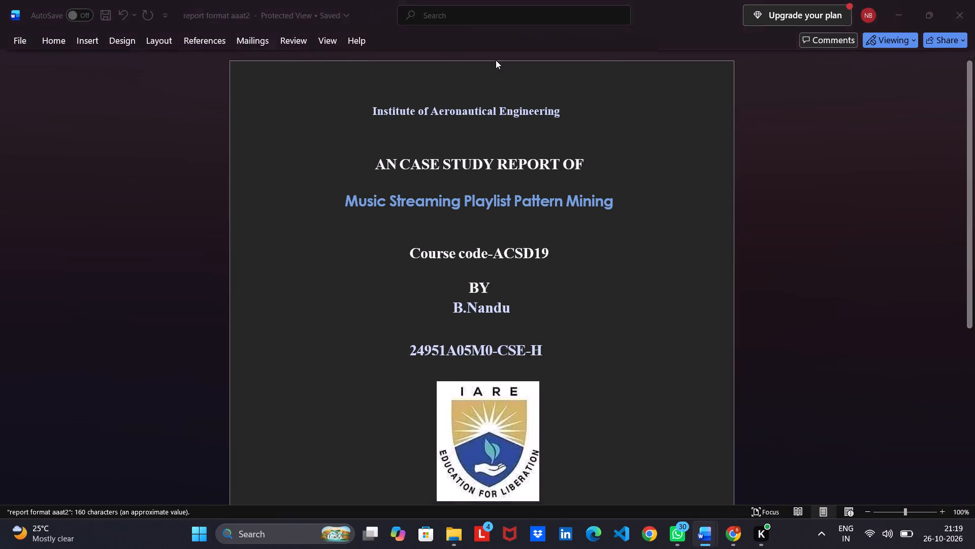
{"action": "scroll", "coordinate": [451, 210], "scroll_direction": "down", "scroll_amount": 3}
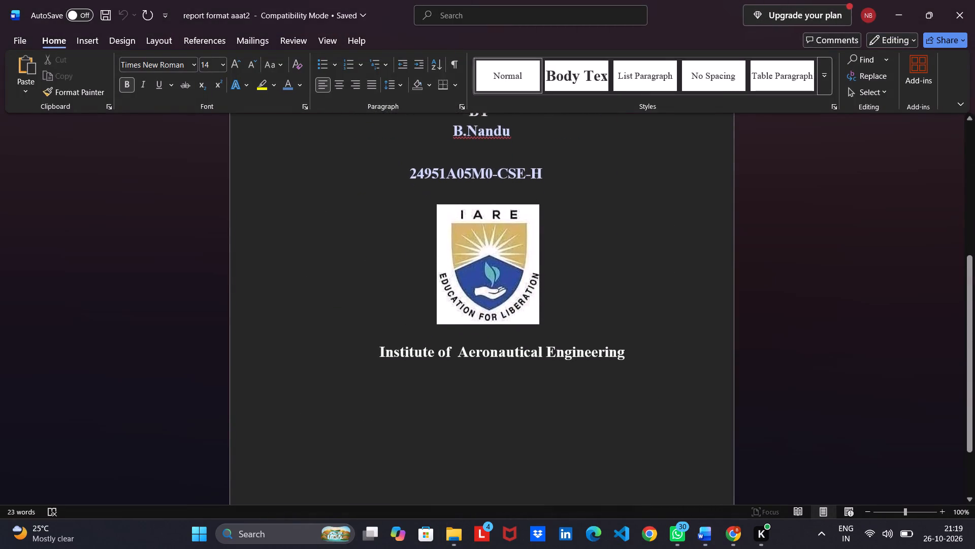
{"action": "scroll", "coordinate": [451, 210], "scroll_direction": "down", "scroll_amount": 3}
{"action": "scroll", "coordinate": [451, 210], "scroll_direction": "up", "scroll_amount": 2}
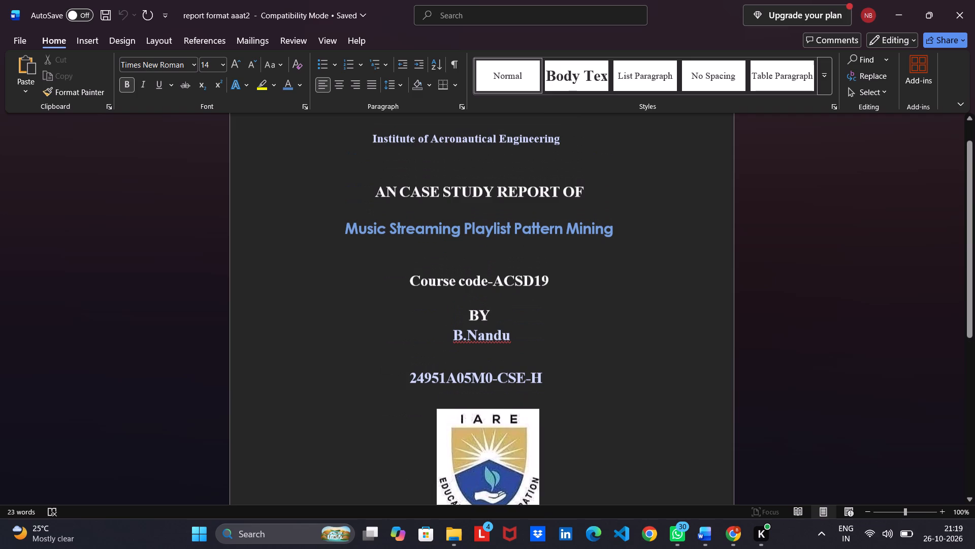
{"action": "scroll", "coordinate": [451, 210], "scroll_direction": "up", "scroll_amount": 1}
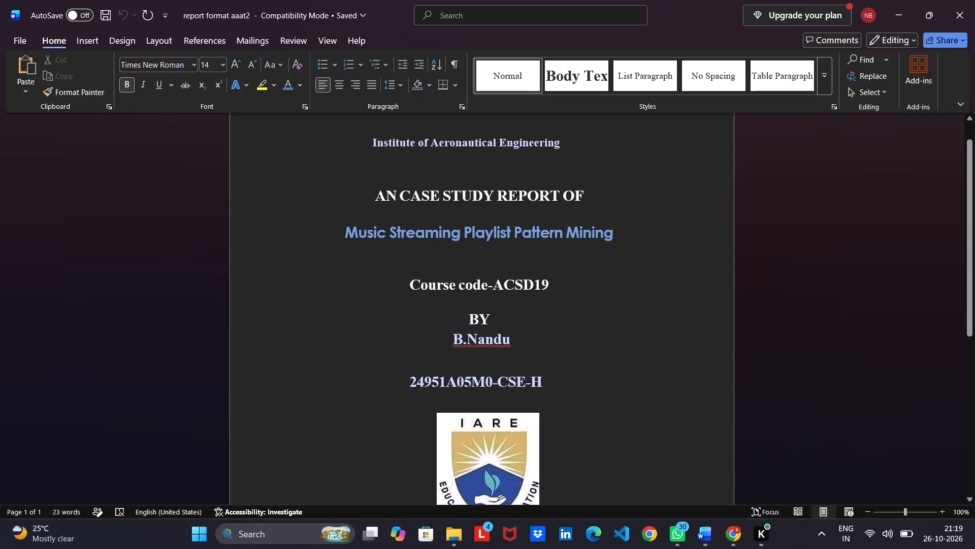
Delete the ending of the cover page's course code and change it to ACC.
{"action": "left_click", "coordinate": [550, 290]}
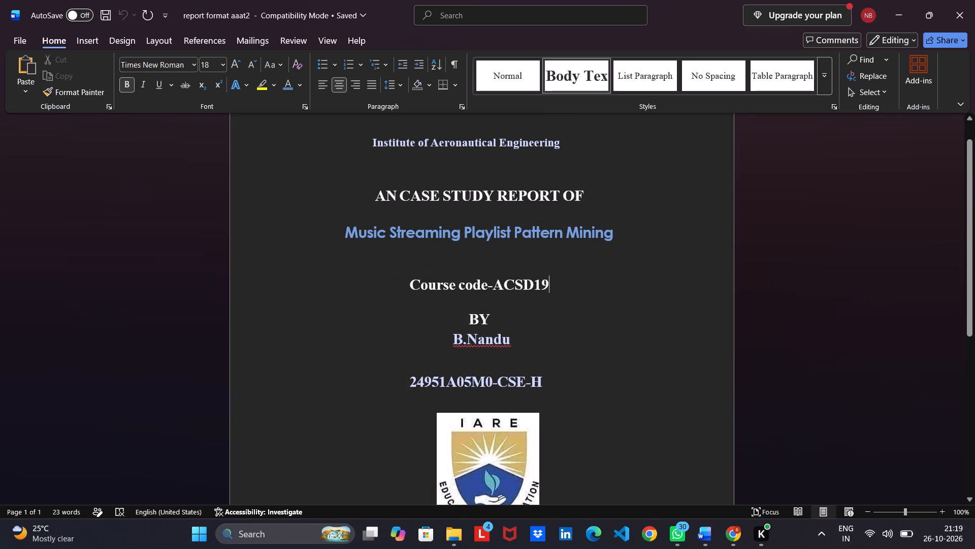
{"action": "key", "text": "BackSpace"}
{"action": "key", "text": "BackSpace"}
{"action": "key", "text": "BackSpace"}
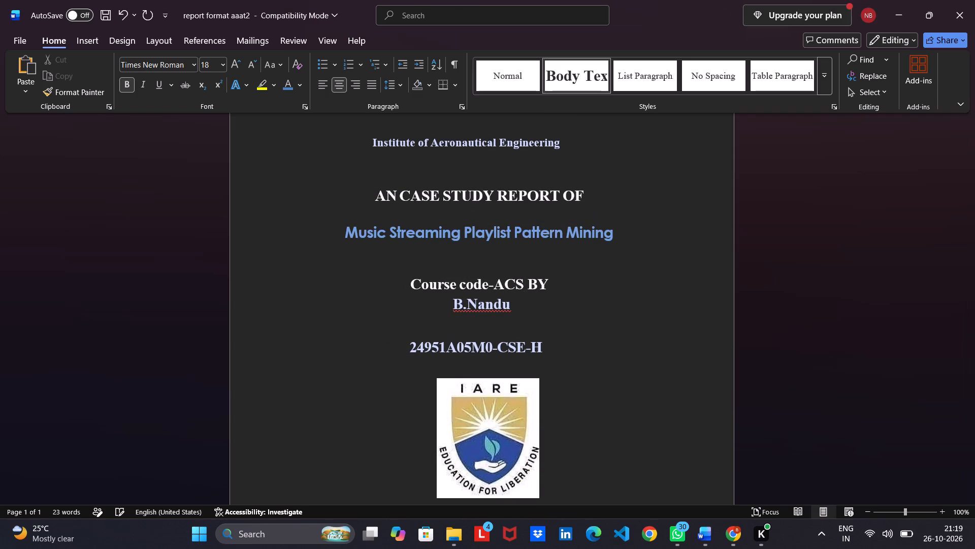
{"action": "key", "text": "BackSpace"}
{"action": "key", "text": "shift+c"}
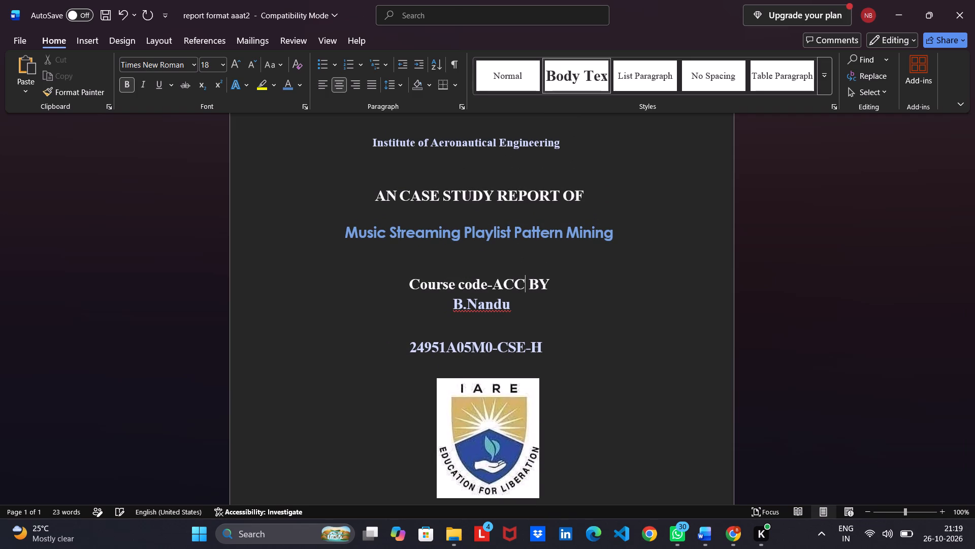
Switch to the AAT-II page in Chrome, copy the project title "Privilege Escalation Incident" and return to the report format document in Word.
{"action": "key", "text": "alt+Tab"}
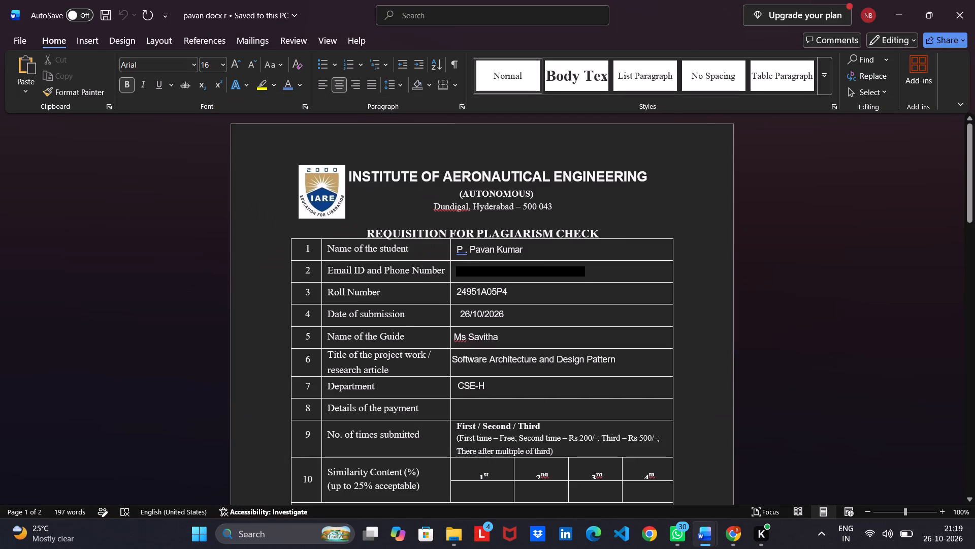
{"action": "key", "text": "alt+Tab"}
{"action": "key", "text": "alt+Tab"}
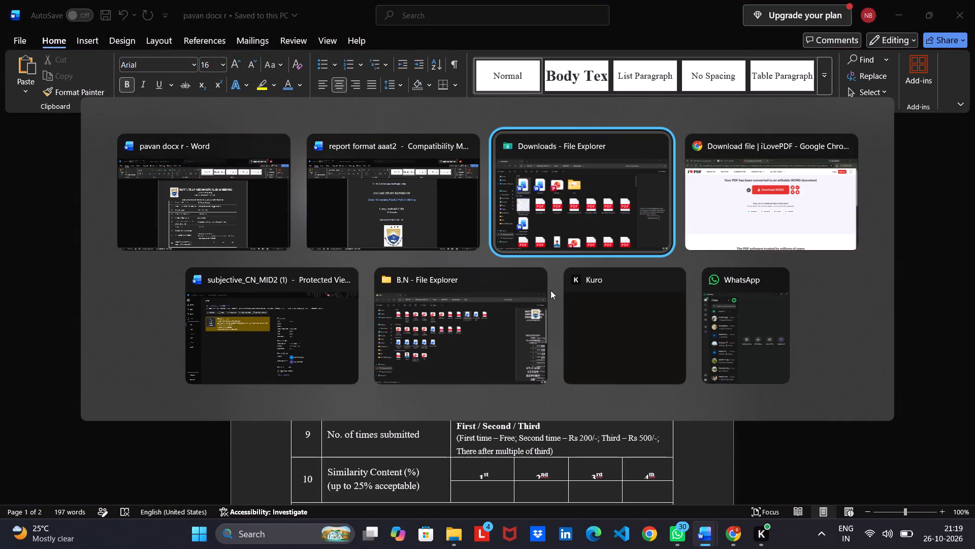
{"action": "key", "text": "alt+Tab"}
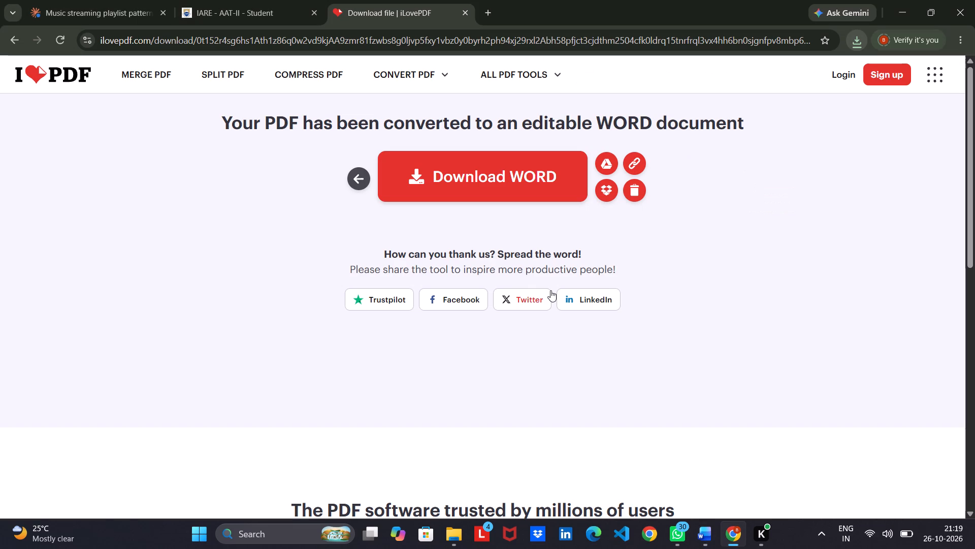
{"action": "left_click", "coordinate": [252, 7]}
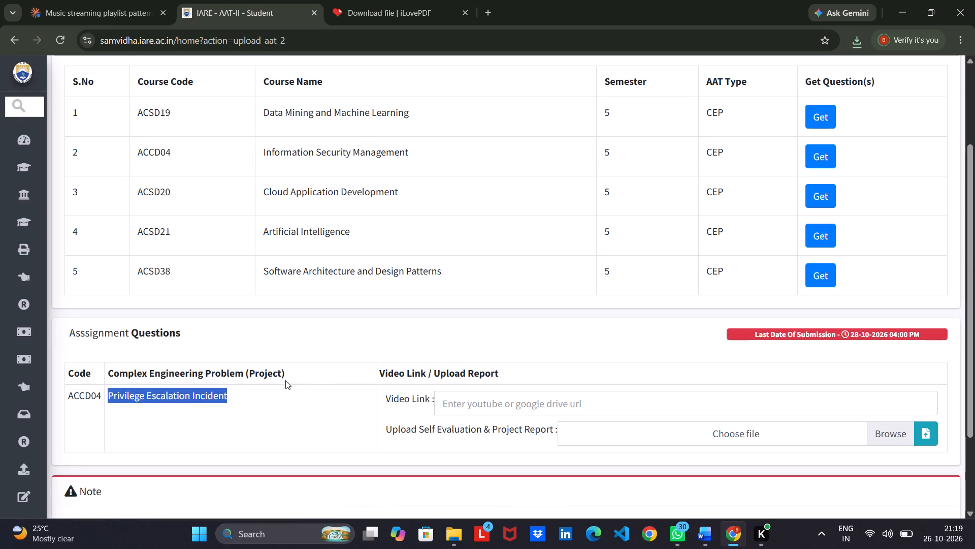
{"action": "left_click", "coordinate": [240, 391]}
{"action": "triple_click", "coordinate": [238, 394]}
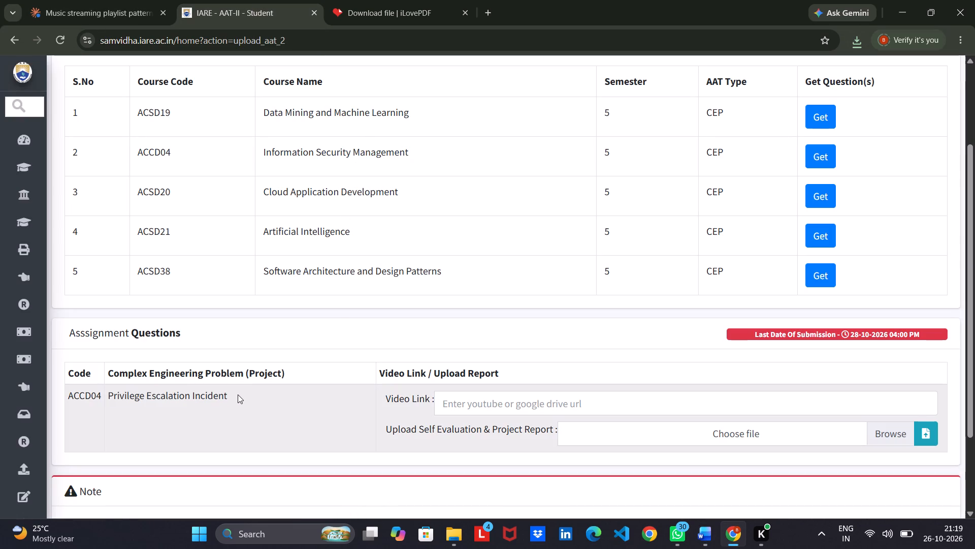
{"action": "key", "text": "ctrl+c"}
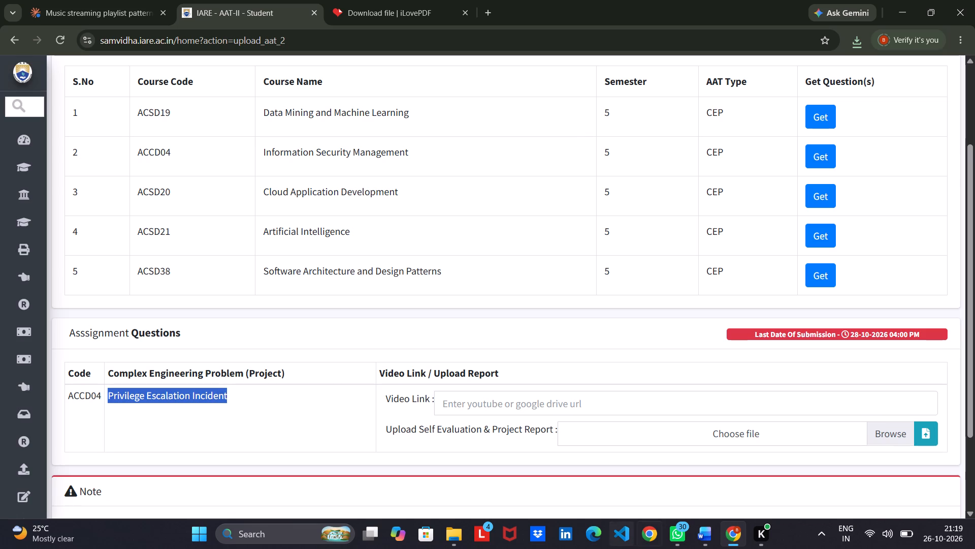
{"action": "left_click", "coordinate": [708, 535]}
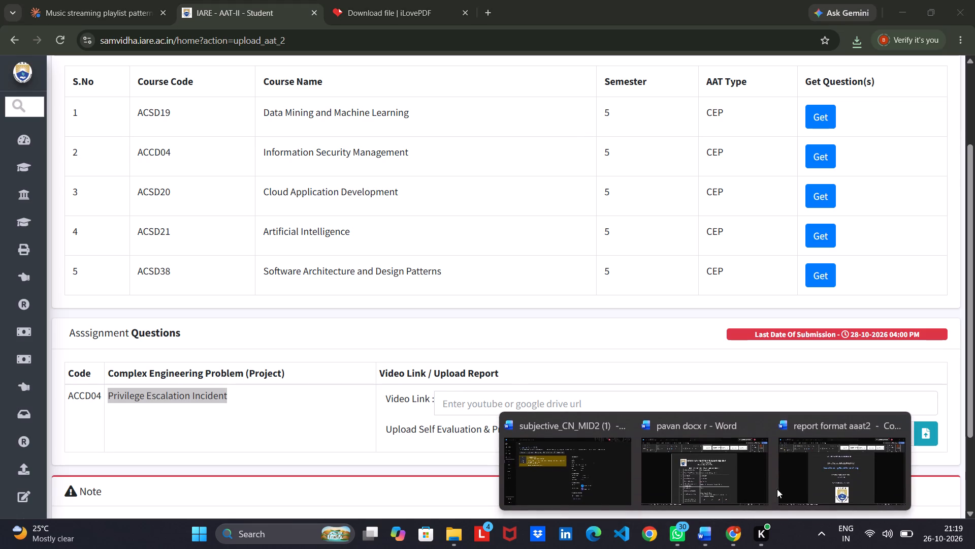
{"action": "left_click", "coordinate": [834, 478]}
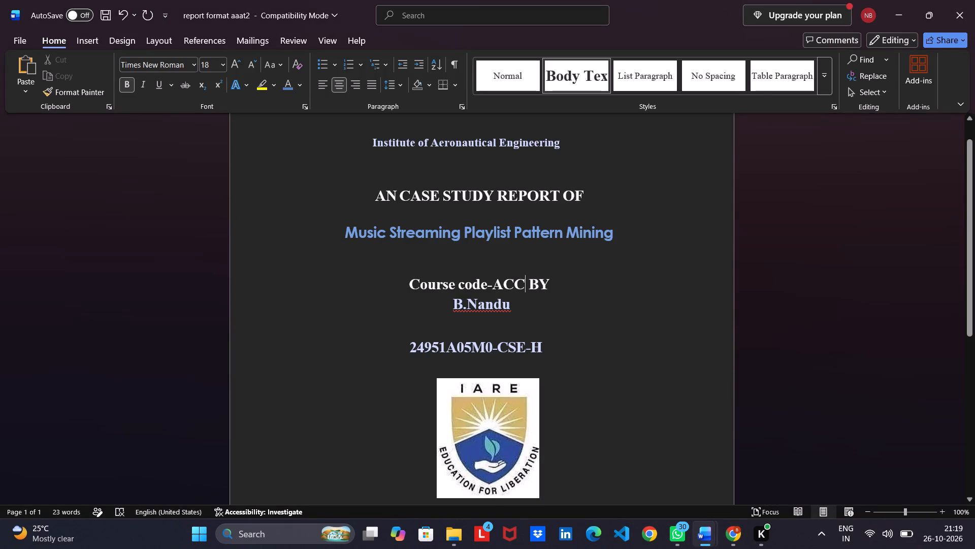
Complete the course code on the cover page as ACCD04, with a capital D.
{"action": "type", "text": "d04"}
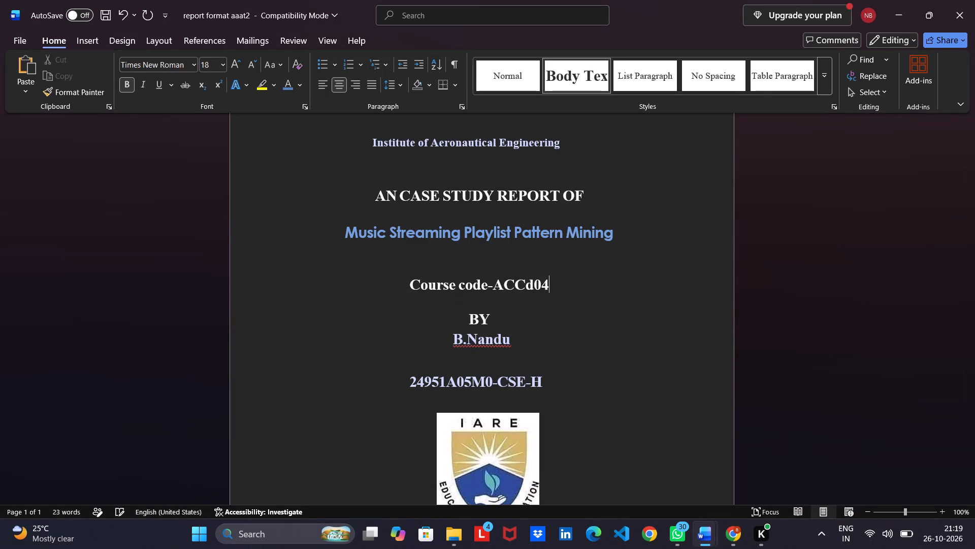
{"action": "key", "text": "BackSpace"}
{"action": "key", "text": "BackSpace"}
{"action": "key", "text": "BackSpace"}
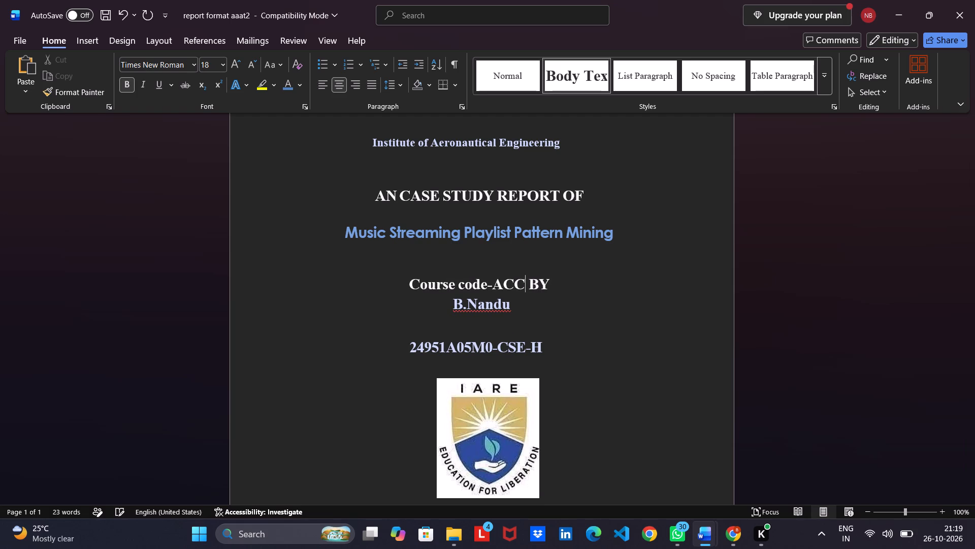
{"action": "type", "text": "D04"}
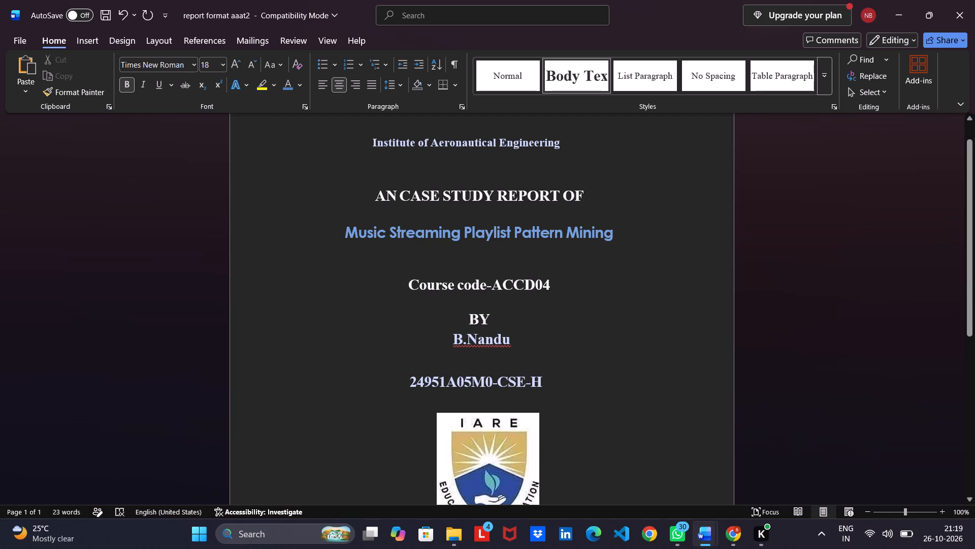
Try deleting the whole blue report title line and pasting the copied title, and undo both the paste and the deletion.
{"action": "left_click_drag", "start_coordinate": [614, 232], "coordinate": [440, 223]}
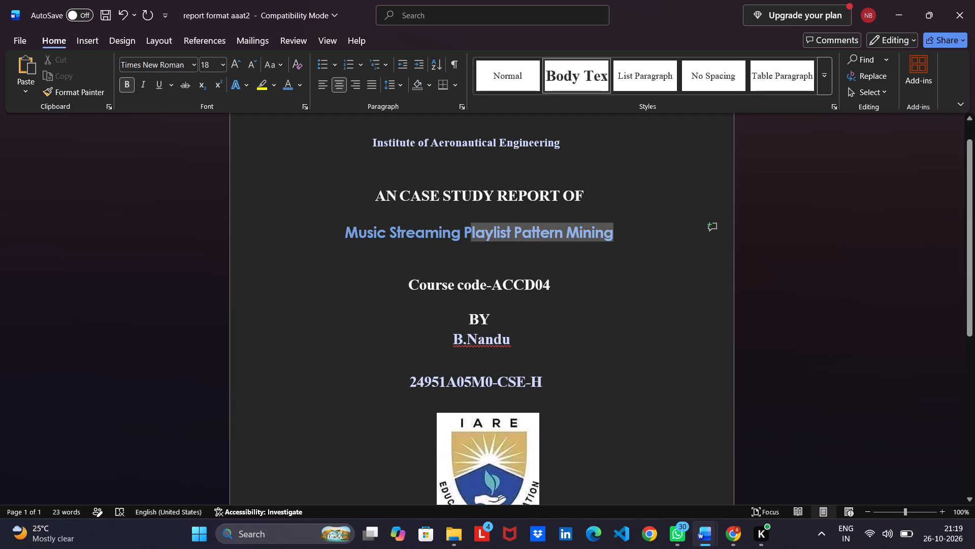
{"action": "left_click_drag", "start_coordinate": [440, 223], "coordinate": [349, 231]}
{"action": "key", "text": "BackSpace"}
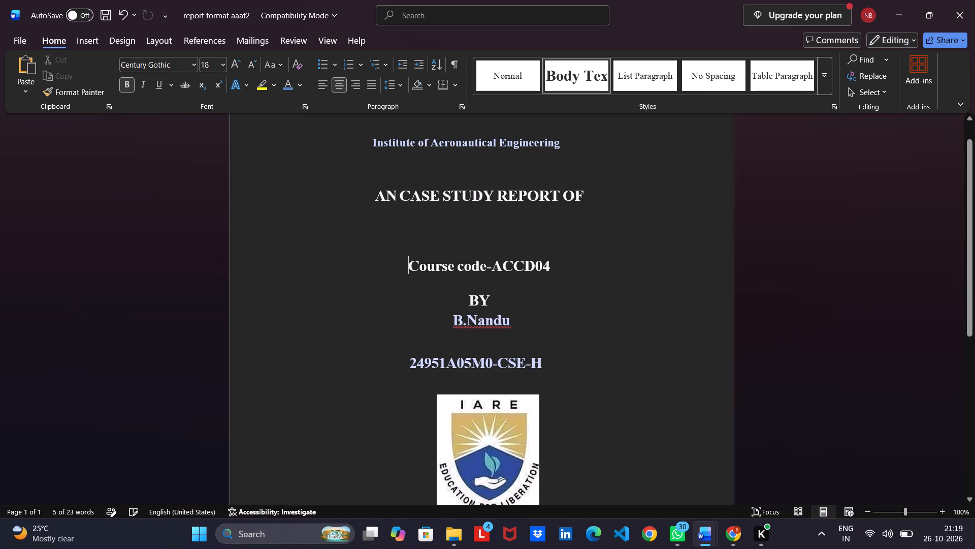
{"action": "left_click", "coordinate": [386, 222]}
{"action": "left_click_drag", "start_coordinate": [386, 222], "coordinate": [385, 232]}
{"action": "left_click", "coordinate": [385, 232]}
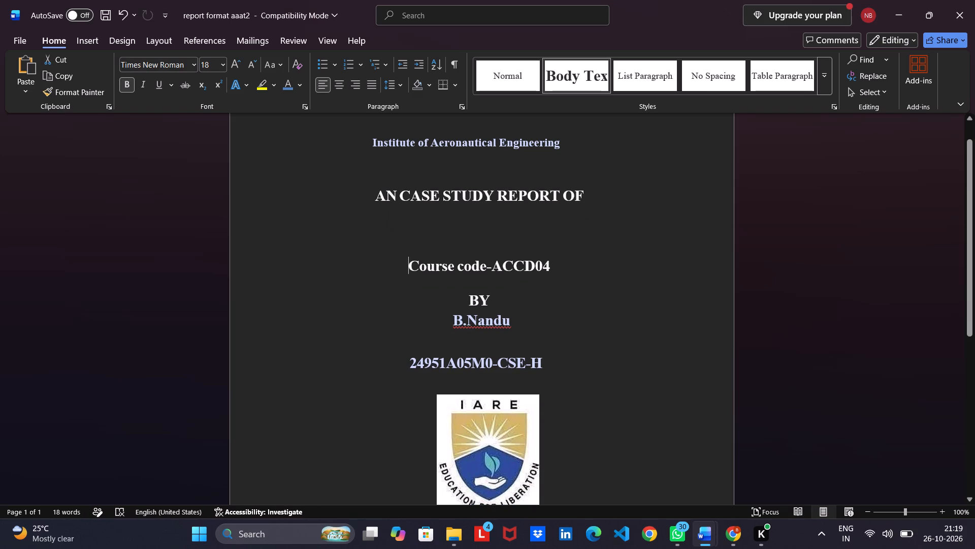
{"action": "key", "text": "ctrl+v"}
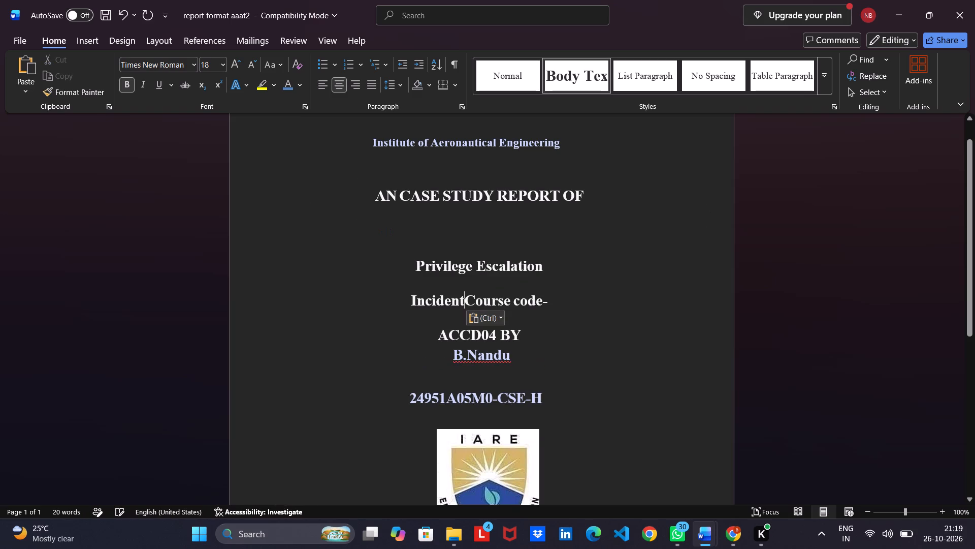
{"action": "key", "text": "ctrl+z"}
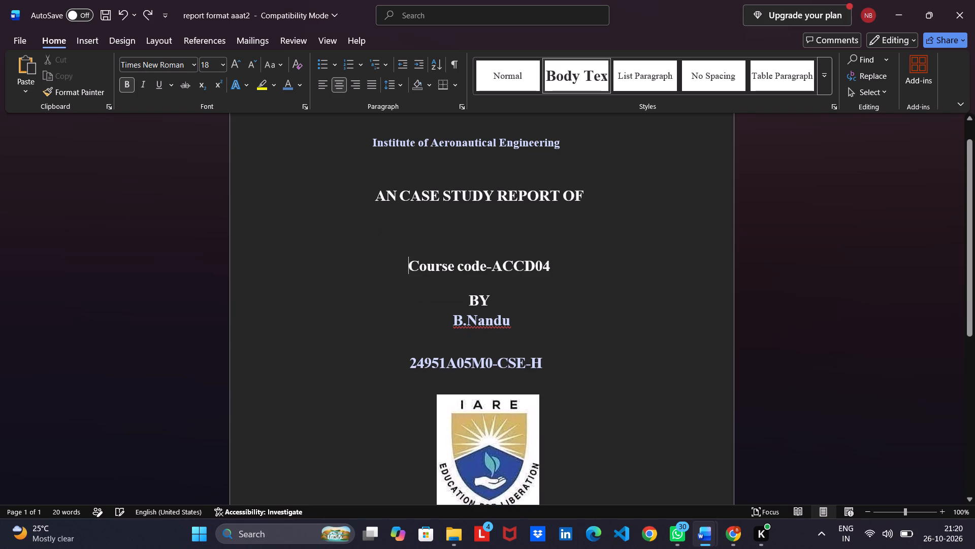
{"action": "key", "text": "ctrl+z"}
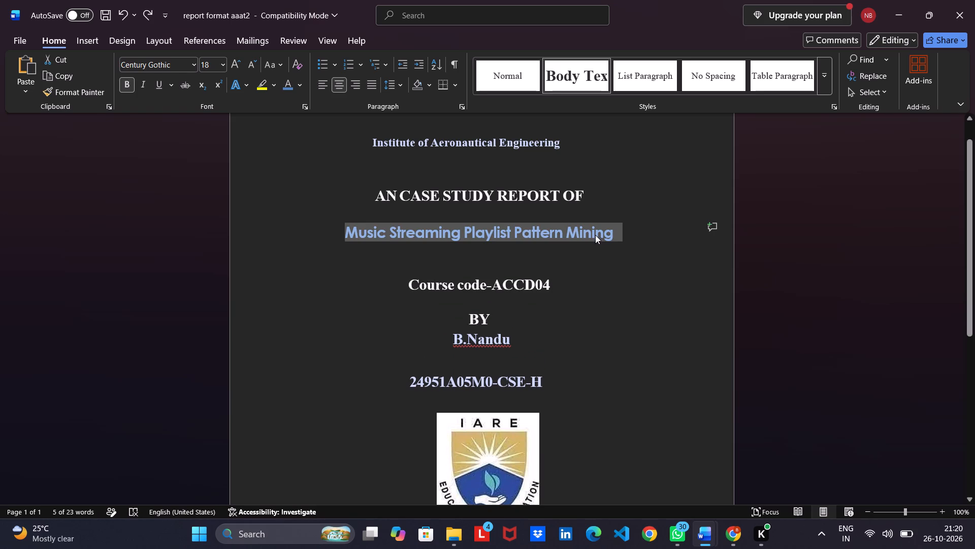
Replace the blue title "Music Streaming Playlist Pattern Mining" with the copied "Privilege Escalation Incident", keeping its formatting and leaving no stray letter.
{"action": "left_click", "coordinate": [612, 230]}
{"action": "key", "text": "BackSpace"}
{"action": "key", "text": "BackSpace"}
{"action": "key", "text": "BackSpace"}
{"action": "key", "text": "BackSpace"}
{"action": "key", "text": "BackSpace"}
{"action": "key", "text": "BackSpace"}
{"action": "key", "text": "BackSpace"}
{"action": "key", "text": "BackSpace"}
{"action": "key", "text": "BackSpace"}
{"action": "key", "text": "BackSpace"}
{"action": "key", "text": "BackSpace"}
{"action": "key", "text": "BackSpace"}
{"action": "key", "text": "BackSpace"}
{"action": "key", "text": "BackSpace"}
{"action": "key", "text": "BackSpace"}
{"action": "key", "text": "BackSpace"}
{"action": "key", "text": "BackSpace"}
{"action": "key", "text": "BackSpace"}
{"action": "key", "text": "BackSpace"}
{"action": "key", "text": "BackSpace"}
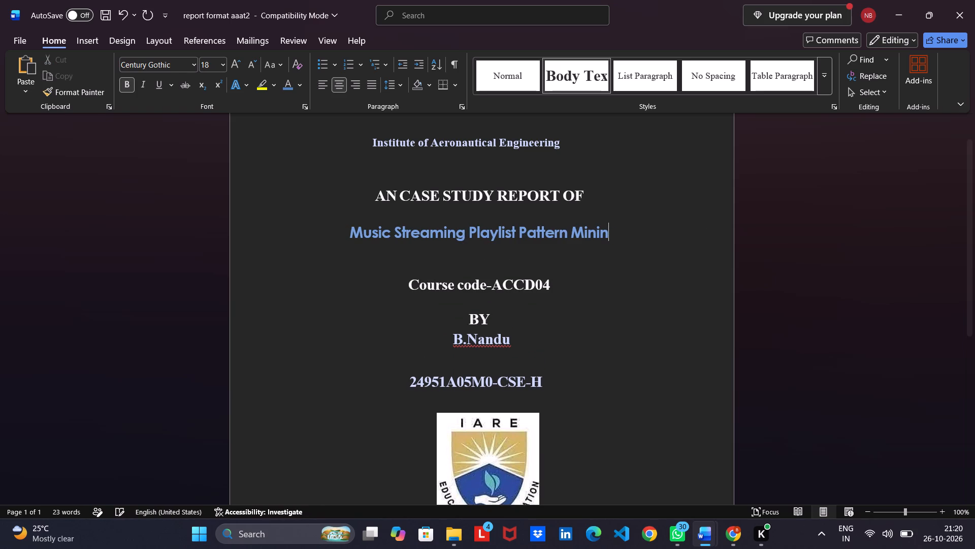
{"action": "key", "text": "BackSpace"}
{"action": "key", "text": "BackSpace"}
{"action": "key", "text": "BackSpace"}
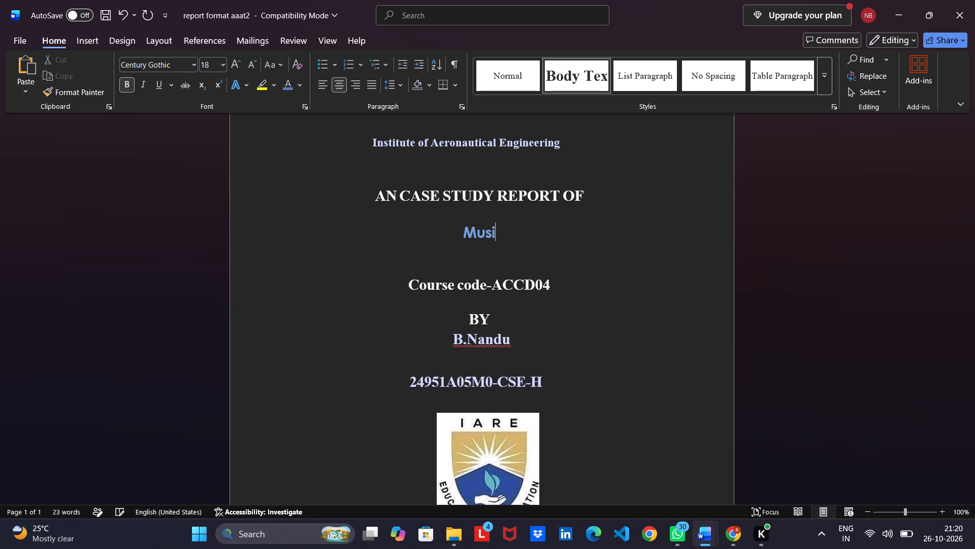
{"action": "key", "text": "BackSpace"}
{"action": "key", "text": "BackSpace"}
{"action": "key", "text": "BackSpace"}
{"action": "key", "text": "ctrl+v"}
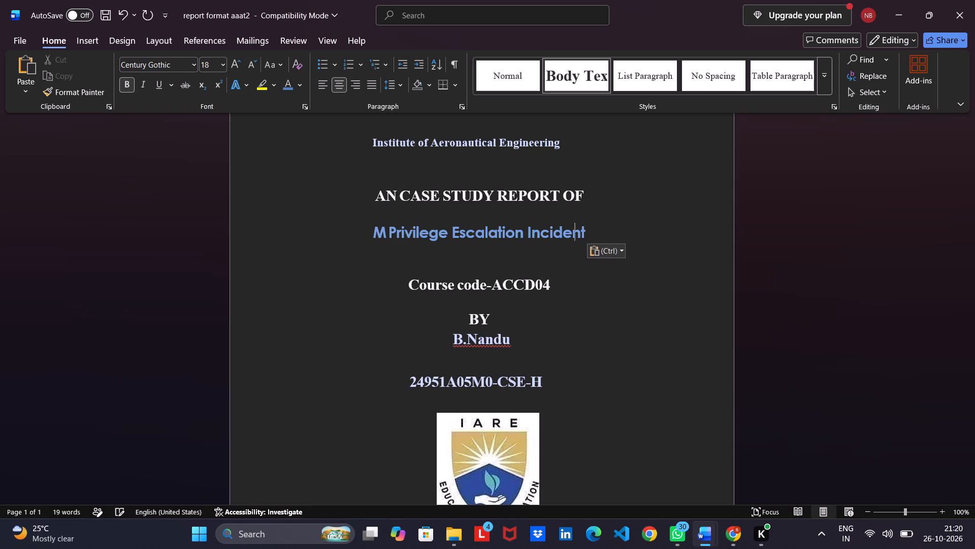
{"action": "left_click", "coordinate": [384, 232]}
{"action": "key", "text": "BackSpace"}
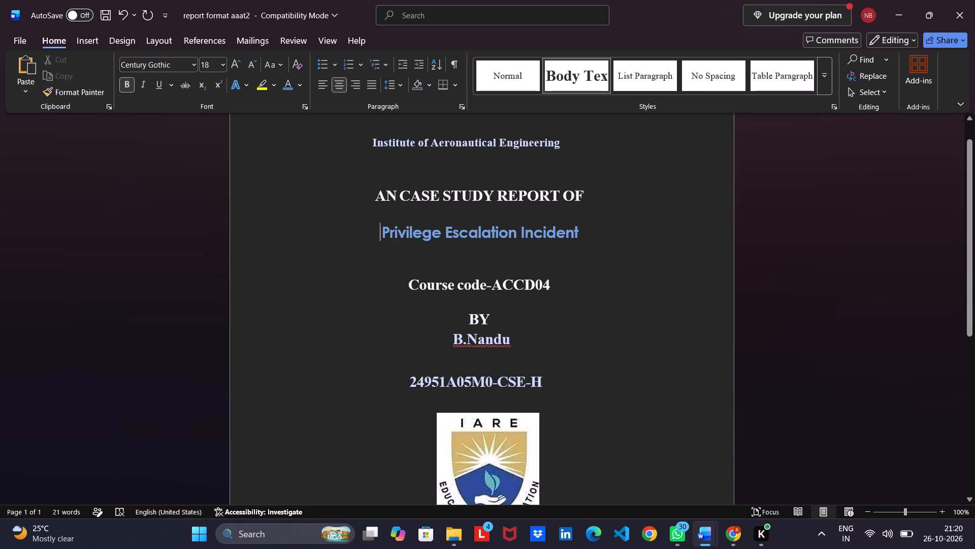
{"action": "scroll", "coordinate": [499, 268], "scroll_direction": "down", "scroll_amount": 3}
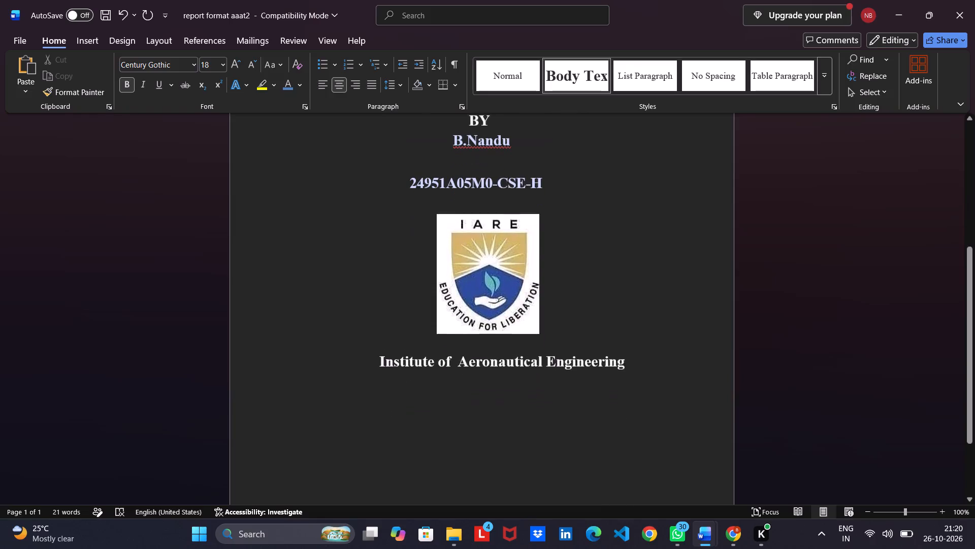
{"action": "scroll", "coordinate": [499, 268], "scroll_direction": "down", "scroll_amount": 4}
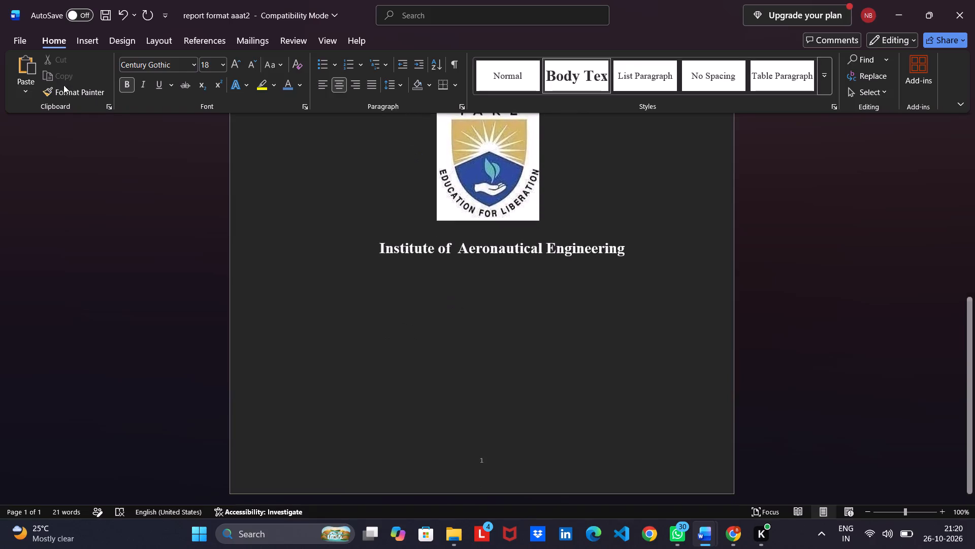
Open Save As for the cover page document with the B.N folder in Downloads as the destination.
{"action": "left_click", "coordinate": [26, 38]}
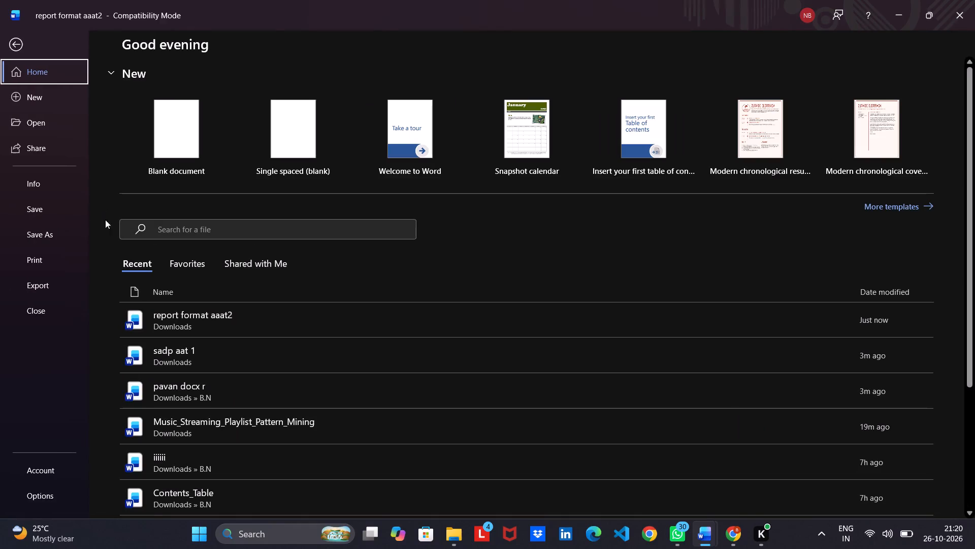
{"action": "left_click", "coordinate": [46, 234]}
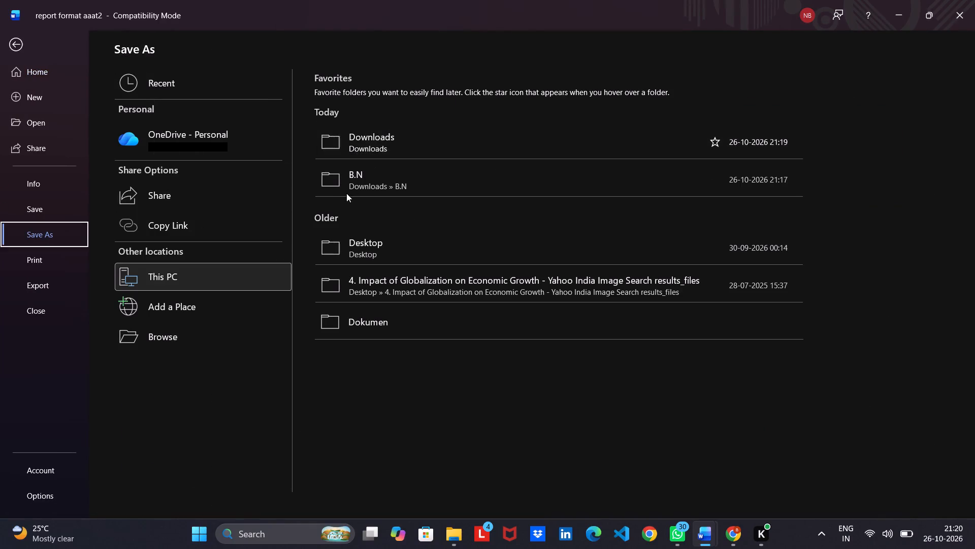
{"action": "left_click", "coordinate": [349, 192]}
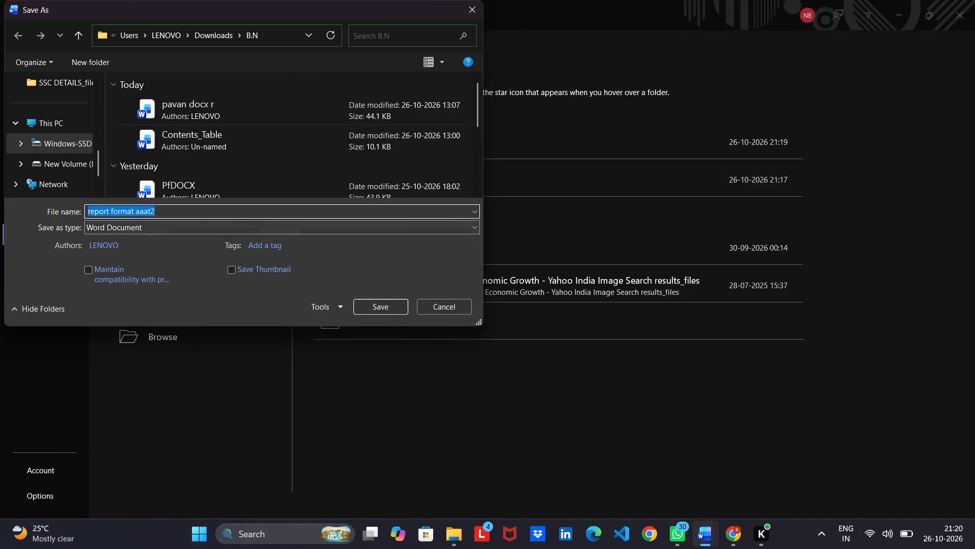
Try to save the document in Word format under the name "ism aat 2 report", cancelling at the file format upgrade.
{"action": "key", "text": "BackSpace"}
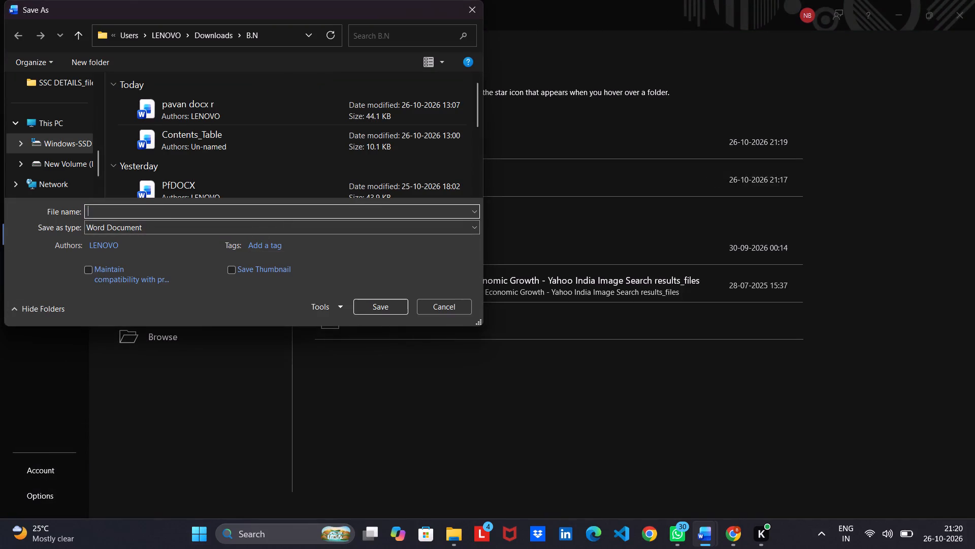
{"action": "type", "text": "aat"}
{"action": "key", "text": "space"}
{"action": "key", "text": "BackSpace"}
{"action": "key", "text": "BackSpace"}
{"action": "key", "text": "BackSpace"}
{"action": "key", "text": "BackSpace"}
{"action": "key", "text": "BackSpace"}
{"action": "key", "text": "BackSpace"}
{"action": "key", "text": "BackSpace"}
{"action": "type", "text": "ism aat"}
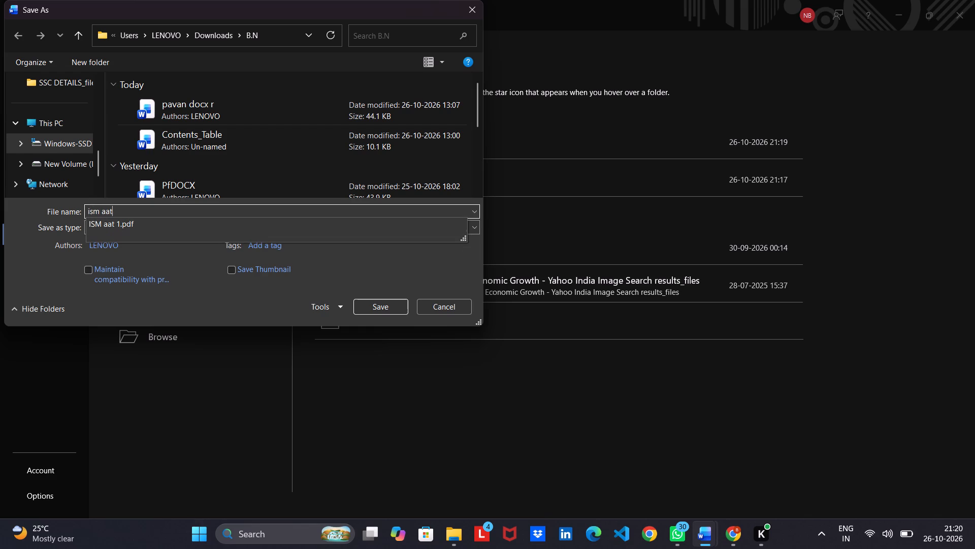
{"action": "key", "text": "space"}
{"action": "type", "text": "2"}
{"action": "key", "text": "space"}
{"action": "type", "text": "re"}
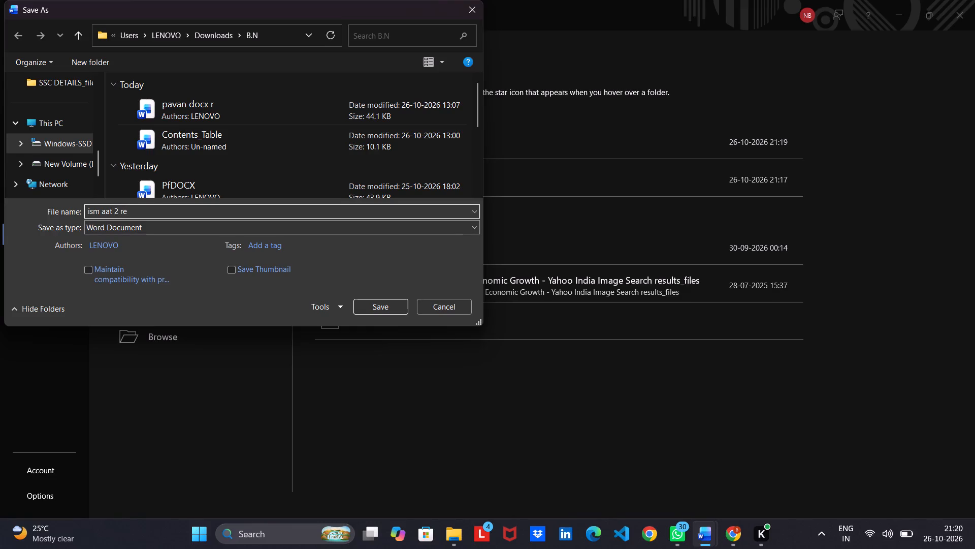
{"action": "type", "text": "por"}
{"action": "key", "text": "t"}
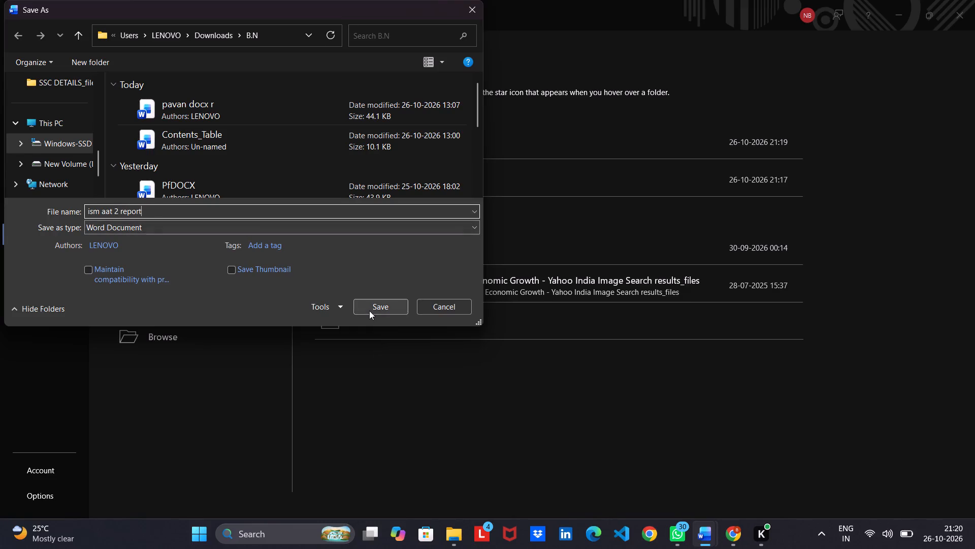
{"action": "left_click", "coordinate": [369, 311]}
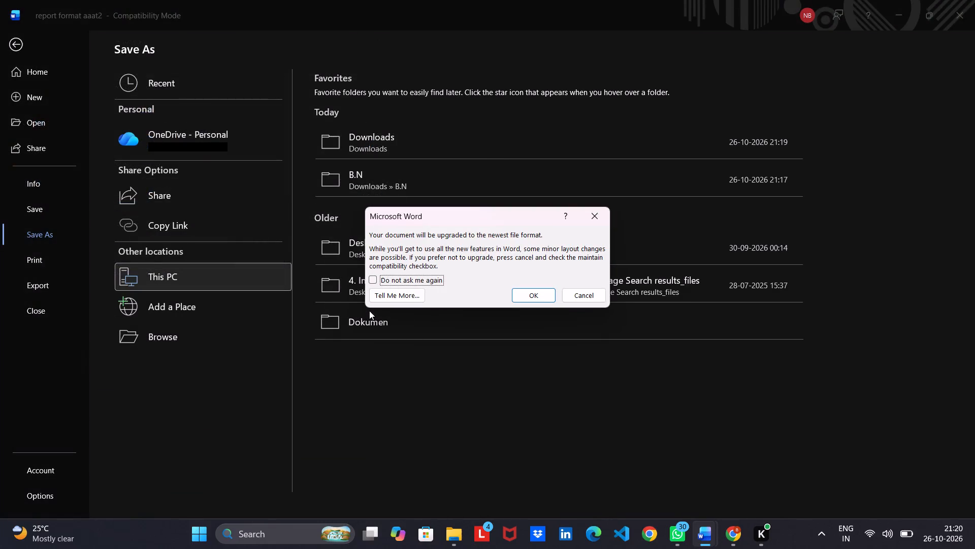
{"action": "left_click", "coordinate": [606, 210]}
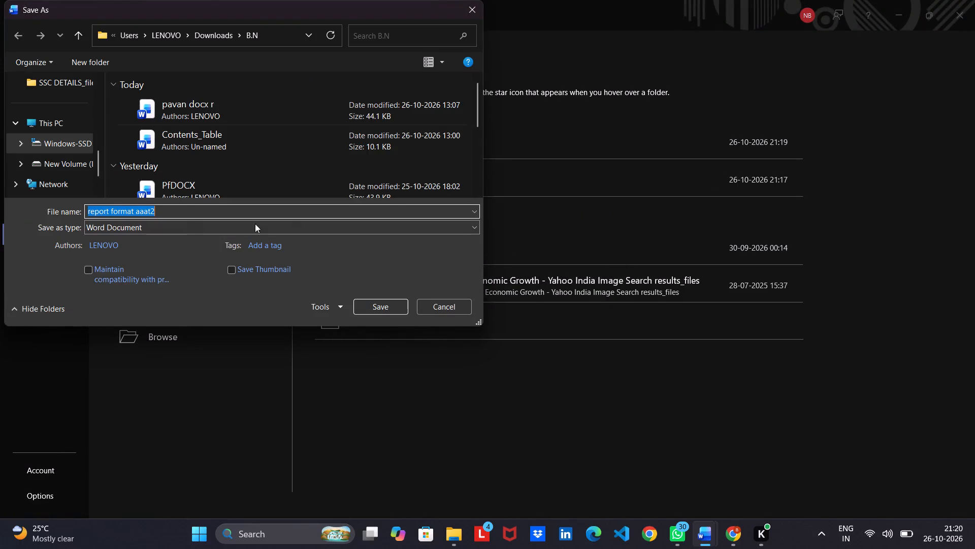
Save the cover page as a PDF in the B.N folder, replacing the existing "report format aaat2" PDF.
{"action": "left_click", "coordinate": [468, 225]}
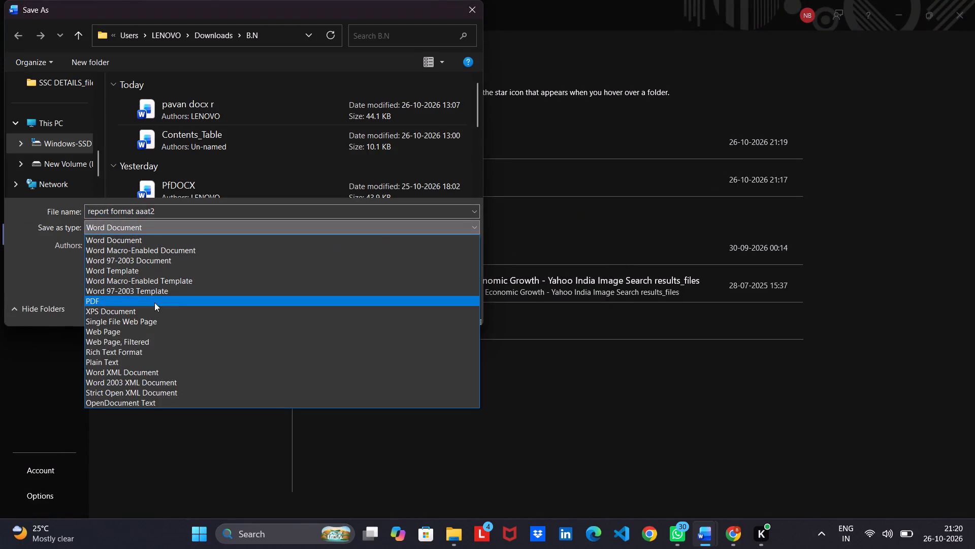
{"action": "left_click", "coordinate": [144, 304]}
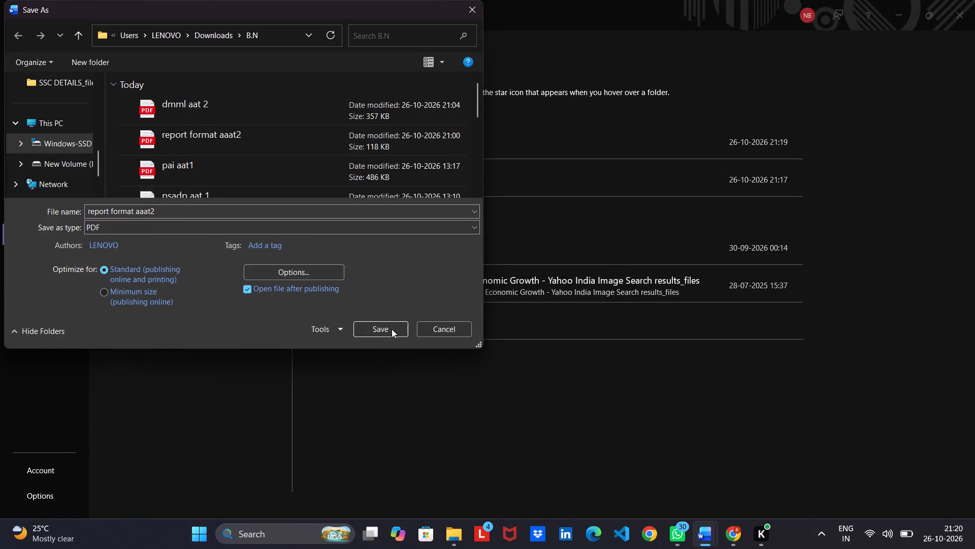
{"action": "left_click", "coordinate": [392, 330]}
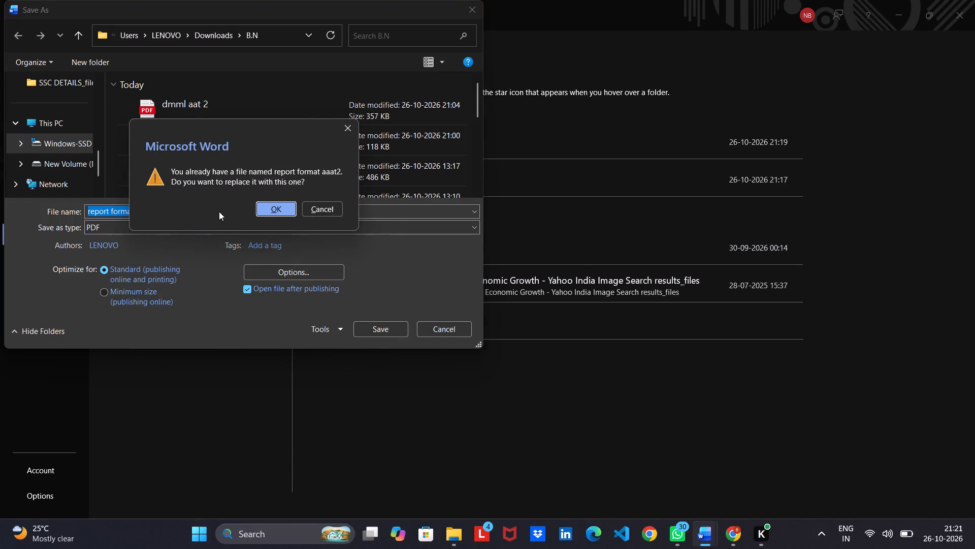
{"action": "left_click", "coordinate": [280, 207]}
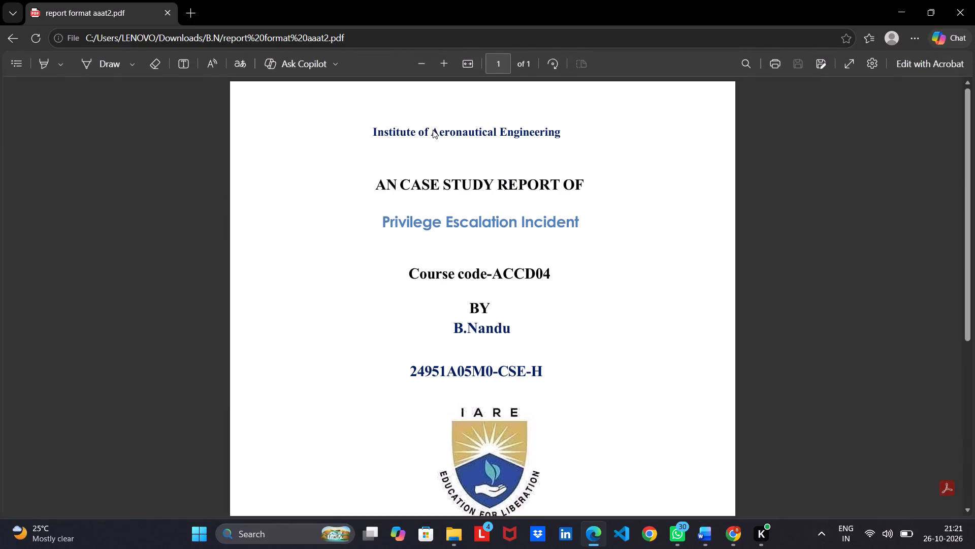
Close the exported PDF in Edge and the Word report format document without saving its changes.
{"action": "left_click", "coordinate": [956, 9]}
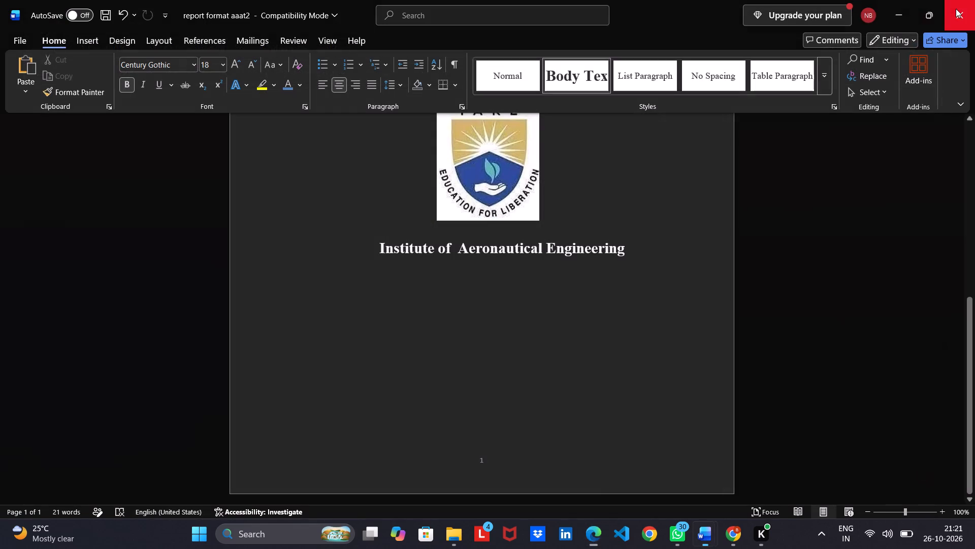
{"action": "left_click", "coordinate": [974, 22]}
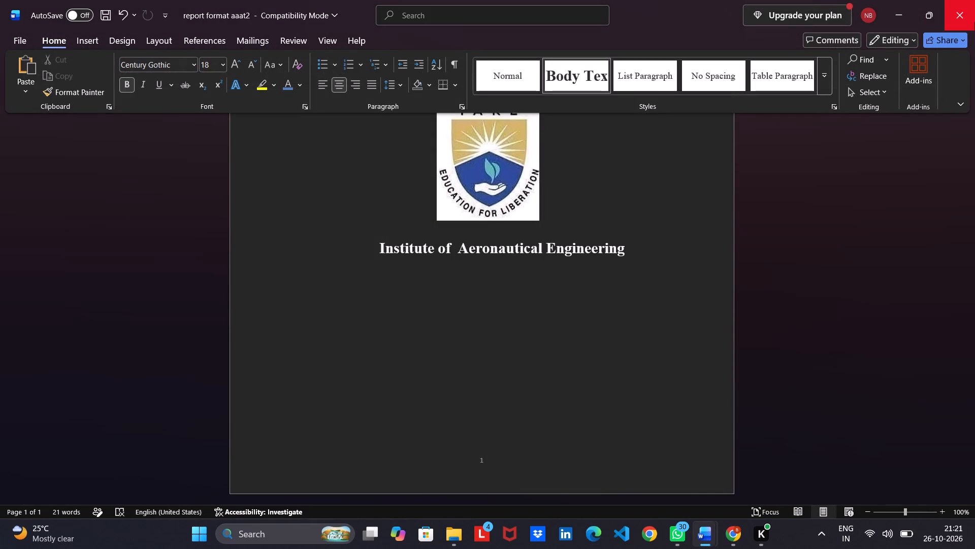
{"action": "left_click", "coordinate": [526, 359]}
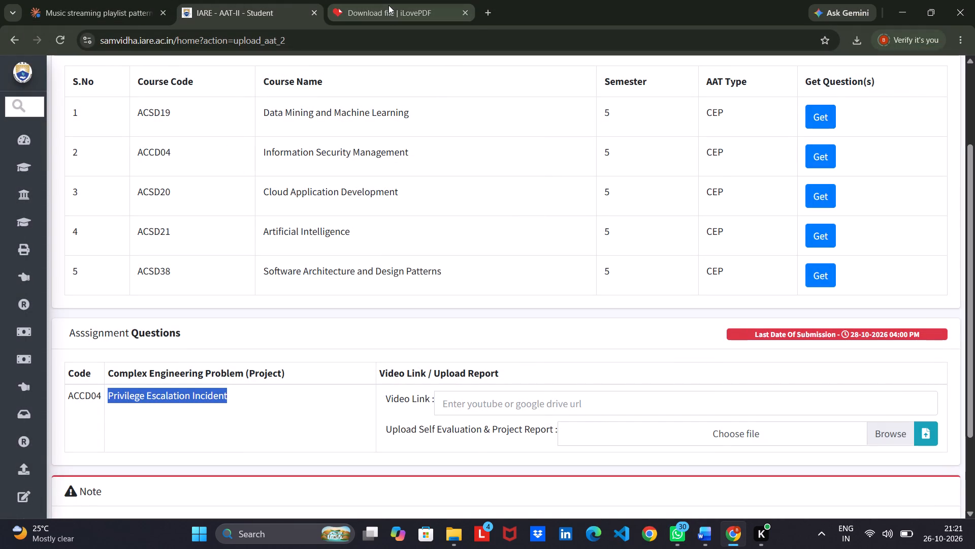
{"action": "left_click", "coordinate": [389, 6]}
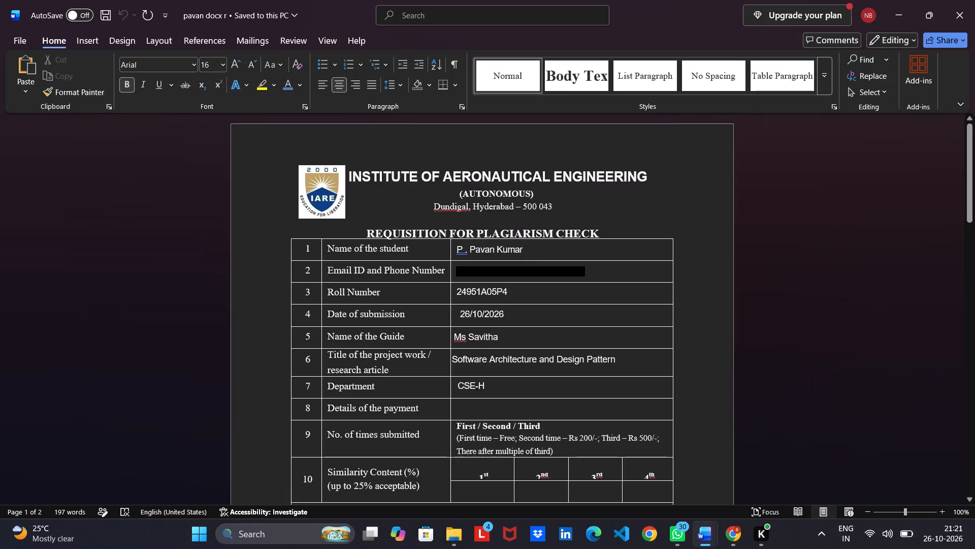
{"action": "left_click", "coordinate": [974, 0]}
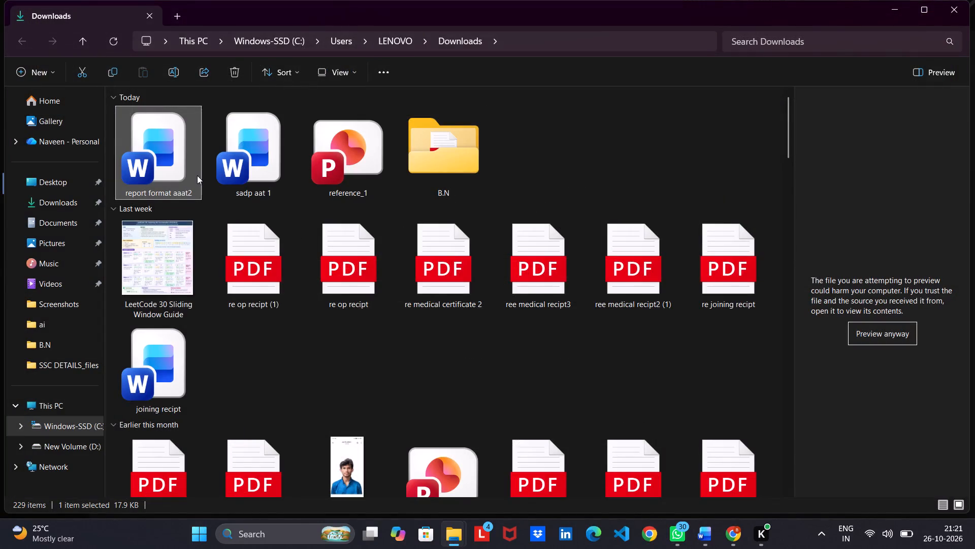
{"action": "scroll", "coordinate": [345, 157], "scroll_direction": "up", "scroll_amount": 3}
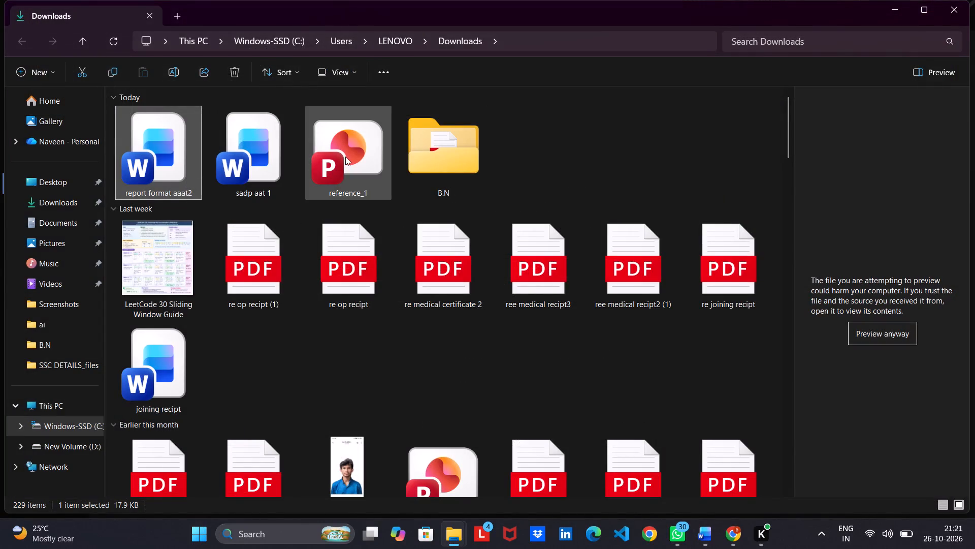
{"action": "scroll", "coordinate": [156, 167], "scroll_direction": "up", "scroll_amount": 7}
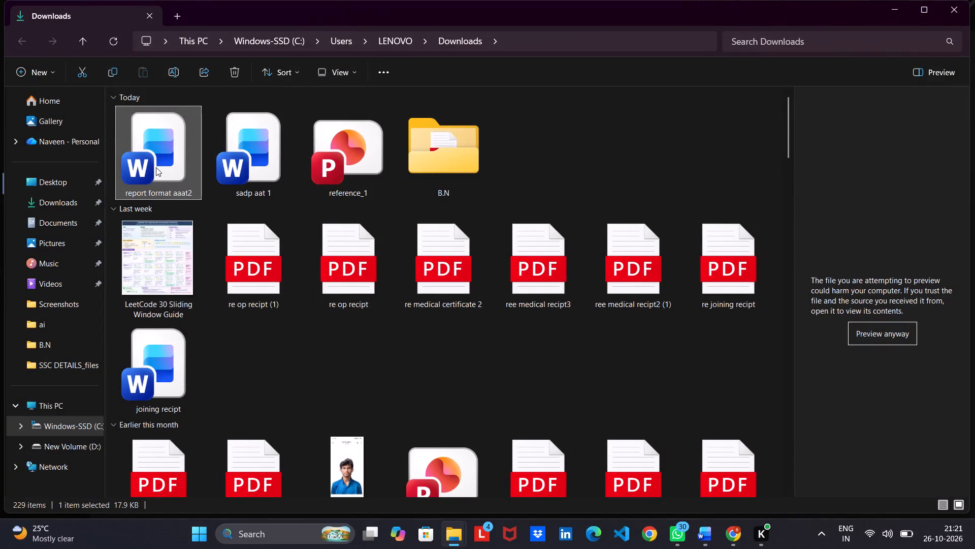
{"action": "left_click", "coordinate": [113, 39]}
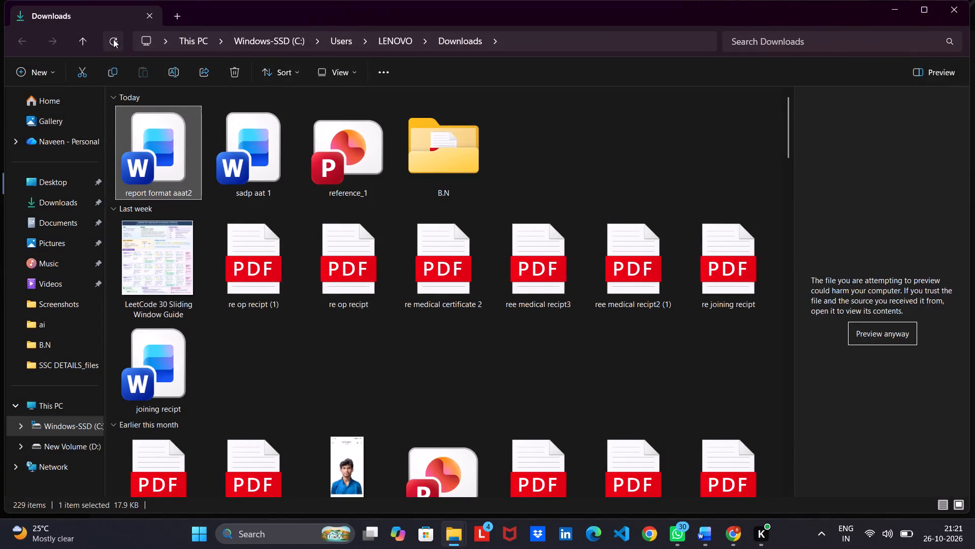
{"action": "left_click", "coordinate": [113, 39]}
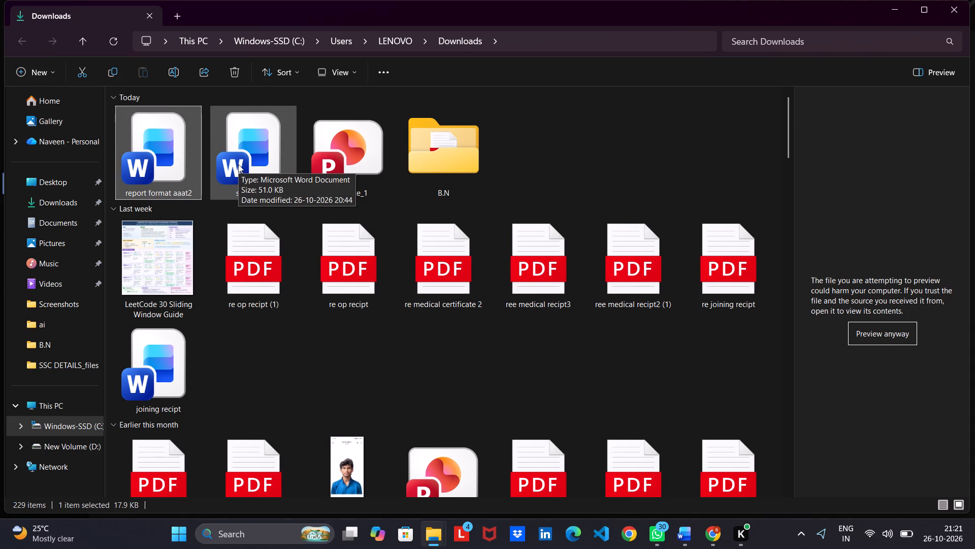
{"action": "left_click", "coordinate": [137, 152]}
{"action": "double_click", "coordinate": [137, 152]}
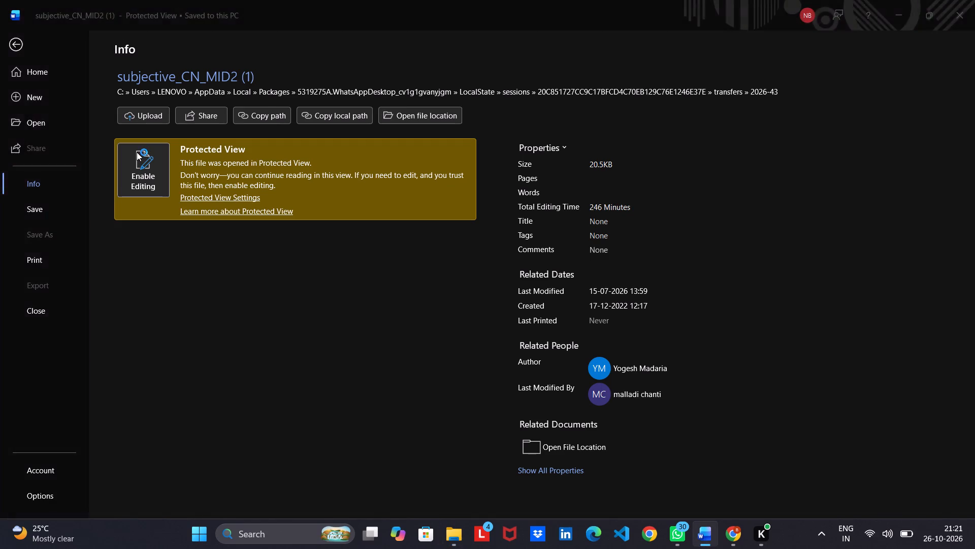
Change the cover page course code to ACCD04, keeping "BY" on a separate line below it.
{"action": "left_click", "coordinate": [557, 316]}
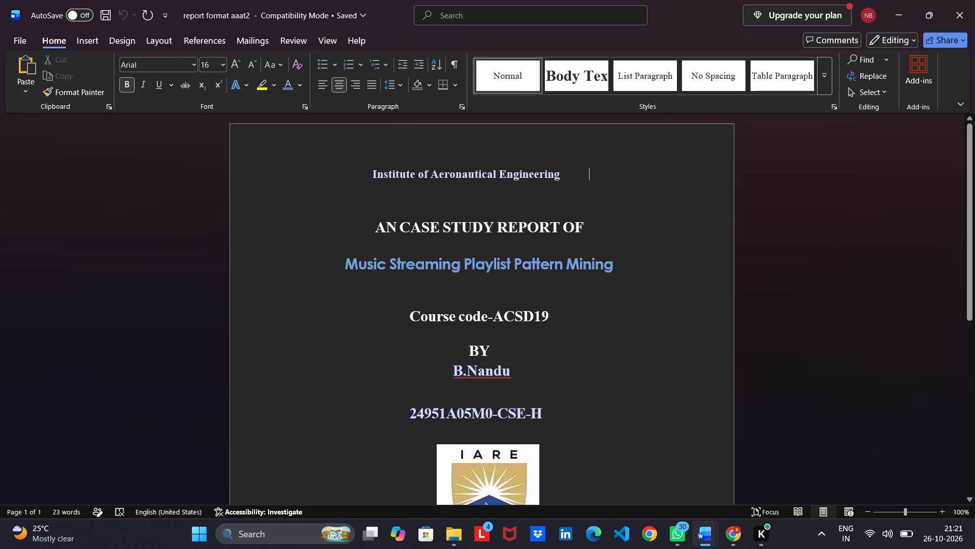
{"action": "key", "text": "BackSpace"}
{"action": "key", "text": "BackSpace"}
{"action": "key", "text": "BackSpace"}
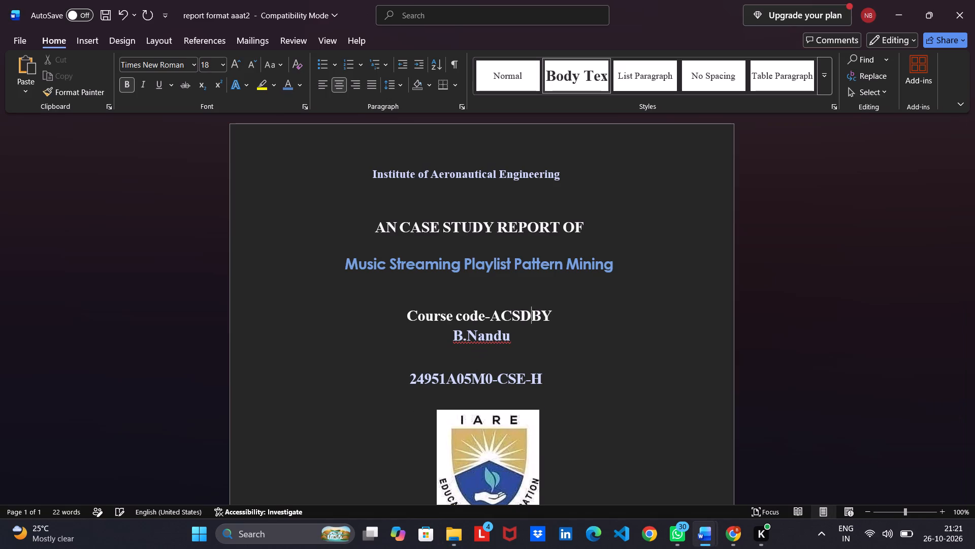
{"action": "key", "text": "BackSpace"}
{"action": "key", "text": "BackSpace"}
{"action": "key", "text": "shift+c"}
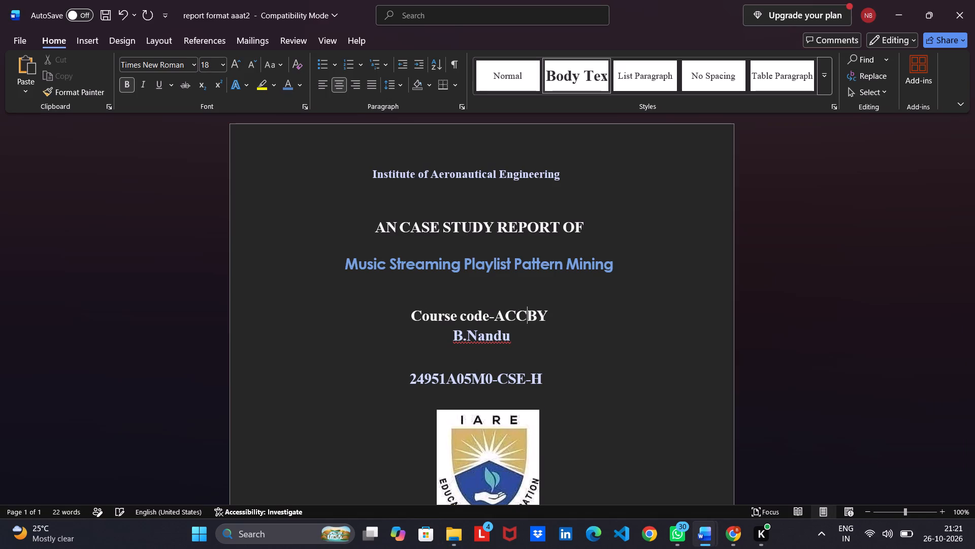
{"action": "key", "text": "shift+d"}
{"action": "type", "text": "04"}
{"action": "key", "text": "Return"}
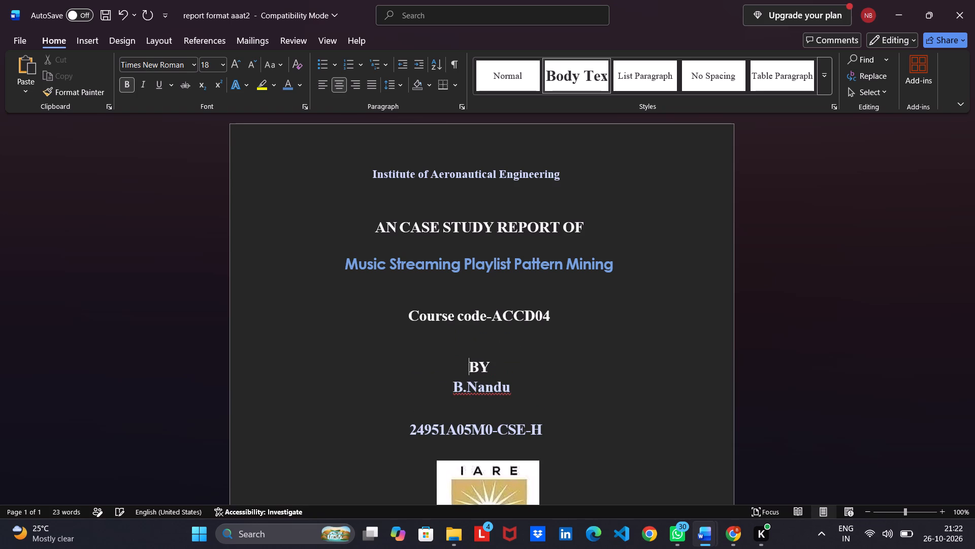
Replace the cover page's blue title with the copied topic "Privilege Escalation Incident", leaving none of the old title text.
{"action": "left_click_drag", "start_coordinate": [612, 262], "coordinate": [450, 263]}
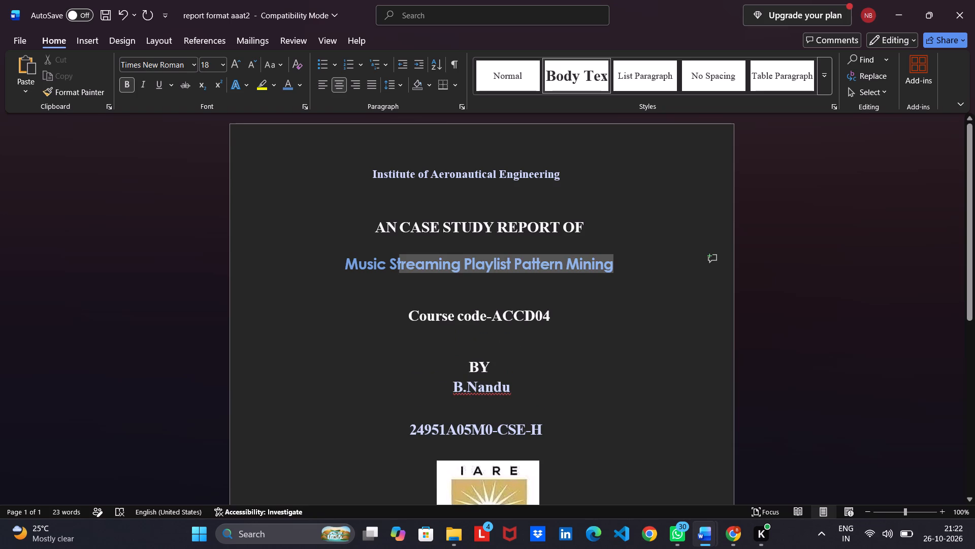
{"action": "left_click_drag", "start_coordinate": [450, 263], "coordinate": [376, 264]}
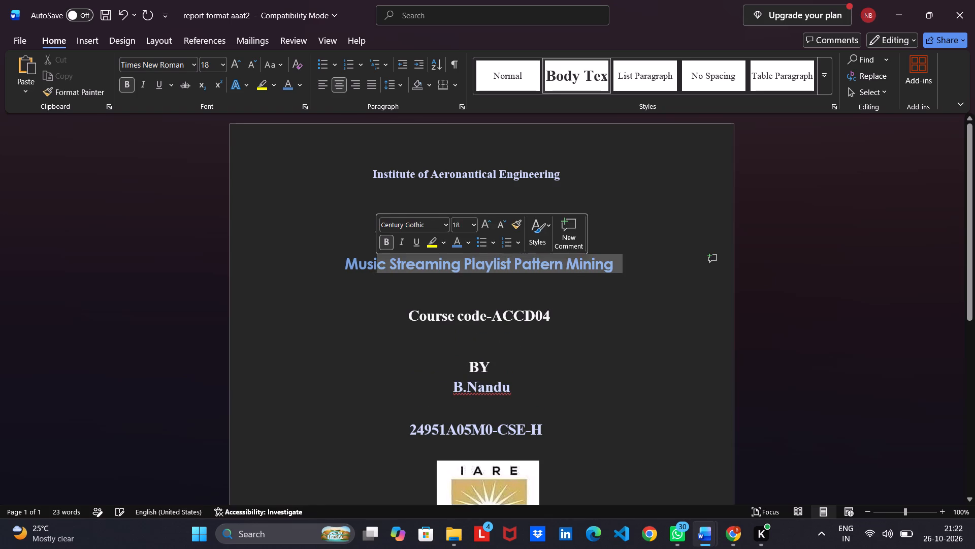
{"action": "key", "text": "BackSpace"}
{"action": "key", "text": "BackSpace"}
{"action": "key", "text": "BackSpace"}
{"action": "key", "text": "BackSpace"}
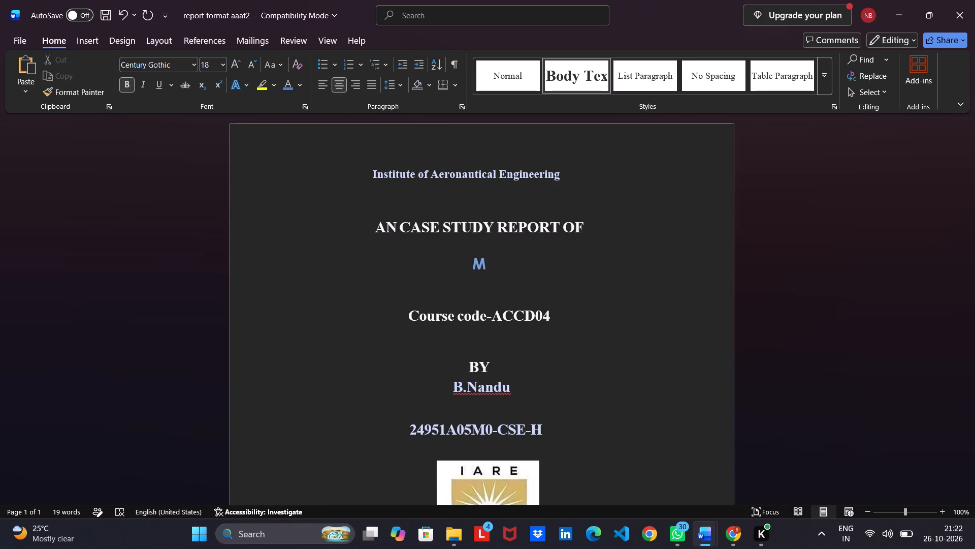
{"action": "key", "text": "ctrl+v"}
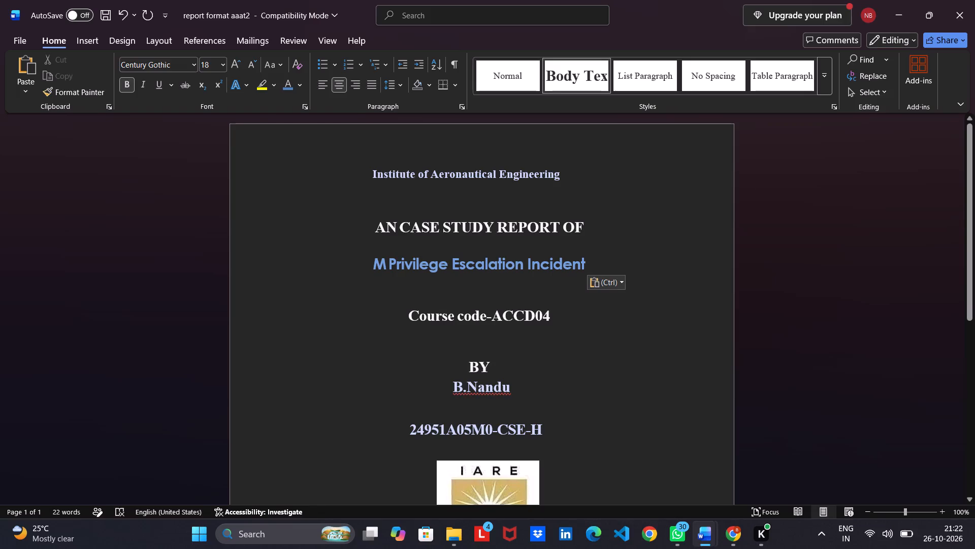
{"action": "left_click", "coordinate": [386, 261]}
{"action": "key", "text": "BackSpace"}
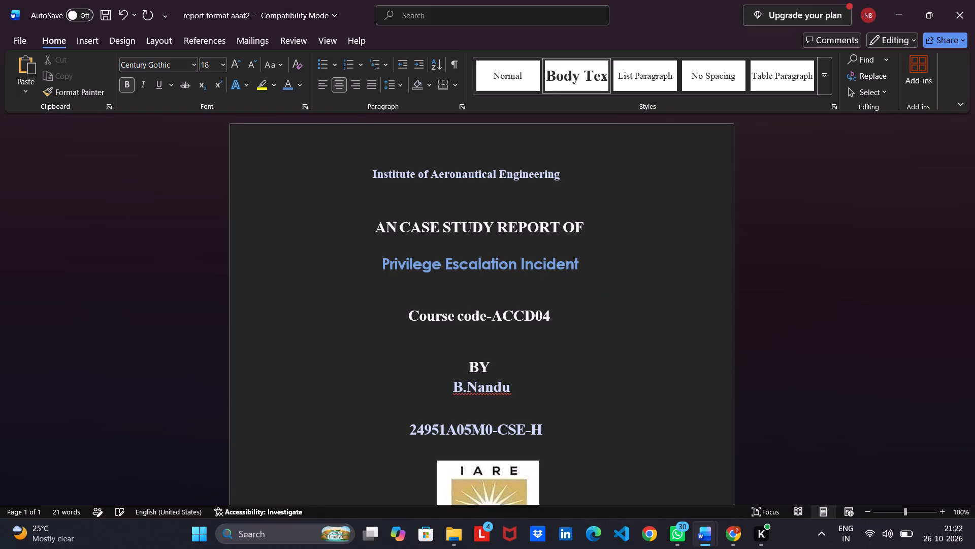
Save the cover page as a PDF named "ism report aat2" in the B.N folder.
{"action": "left_click", "coordinate": [17, 46]}
{"action": "left_click", "coordinate": [52, 238]}
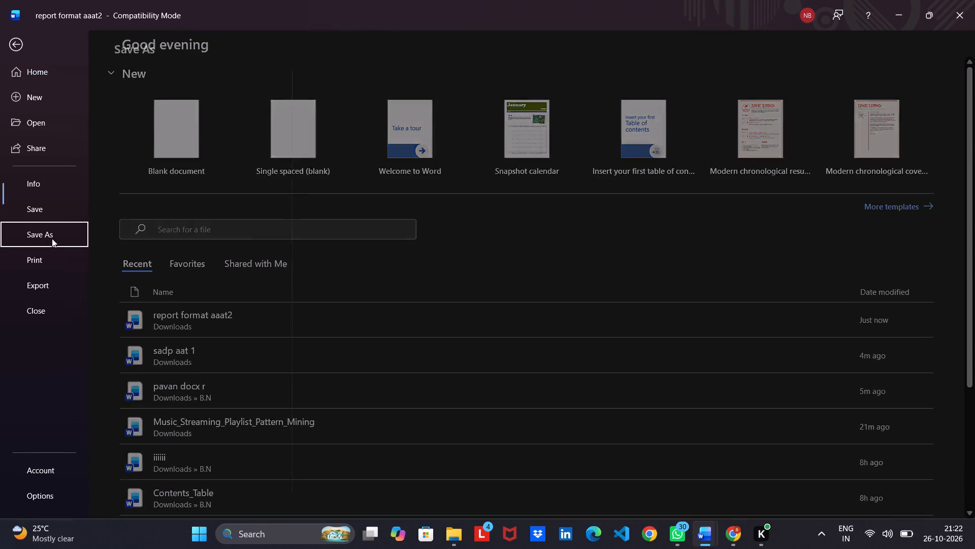
{"action": "left_click", "coordinate": [208, 281]}
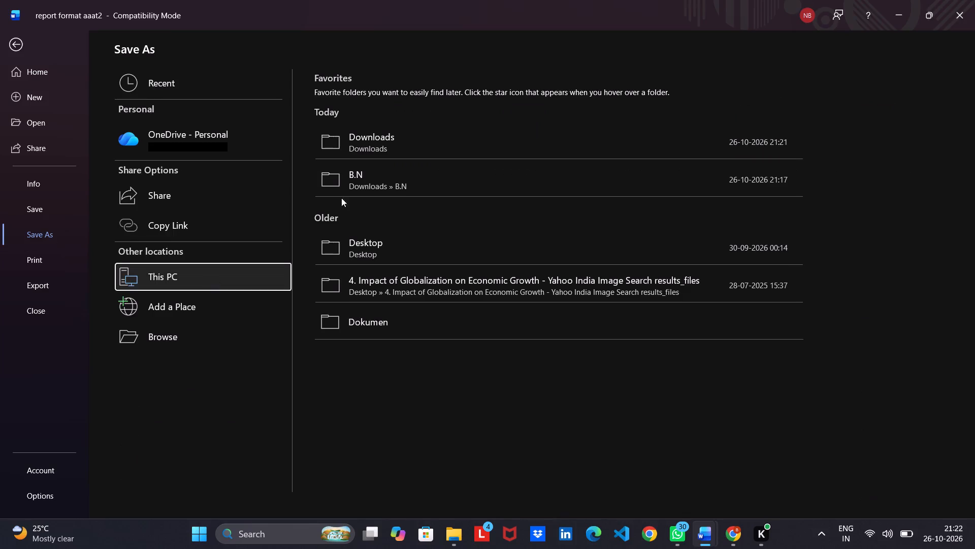
{"action": "left_click", "coordinate": [370, 186]}
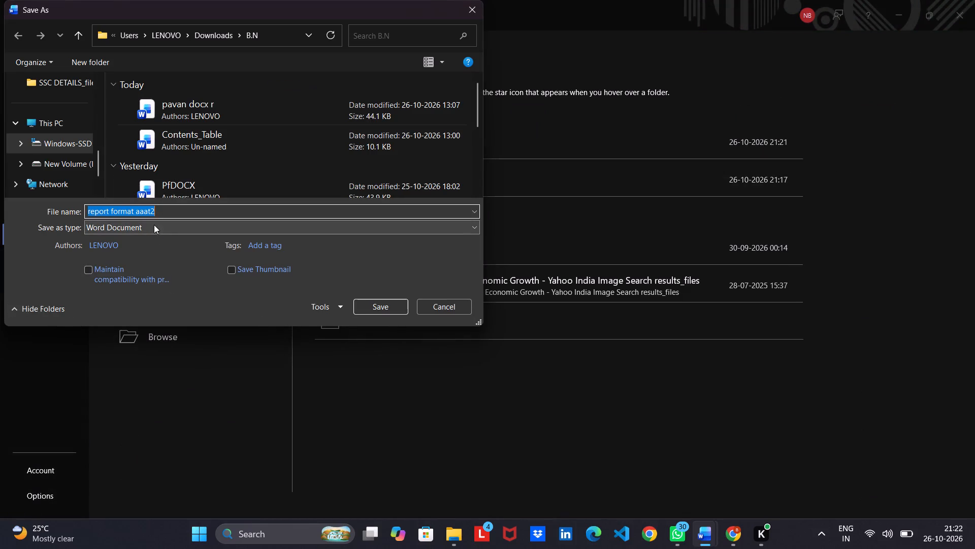
{"action": "left_click", "coordinate": [154, 225]}
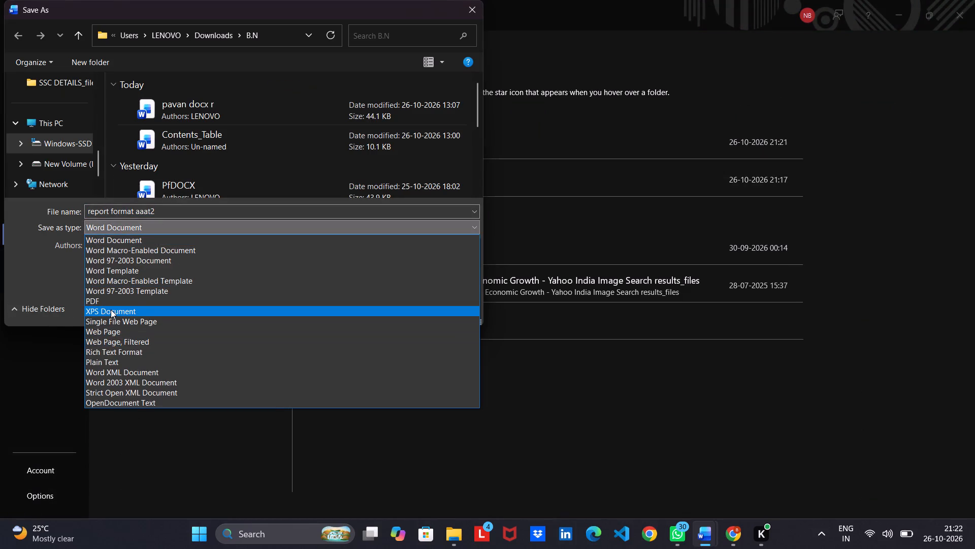
{"action": "left_click", "coordinate": [105, 300]}
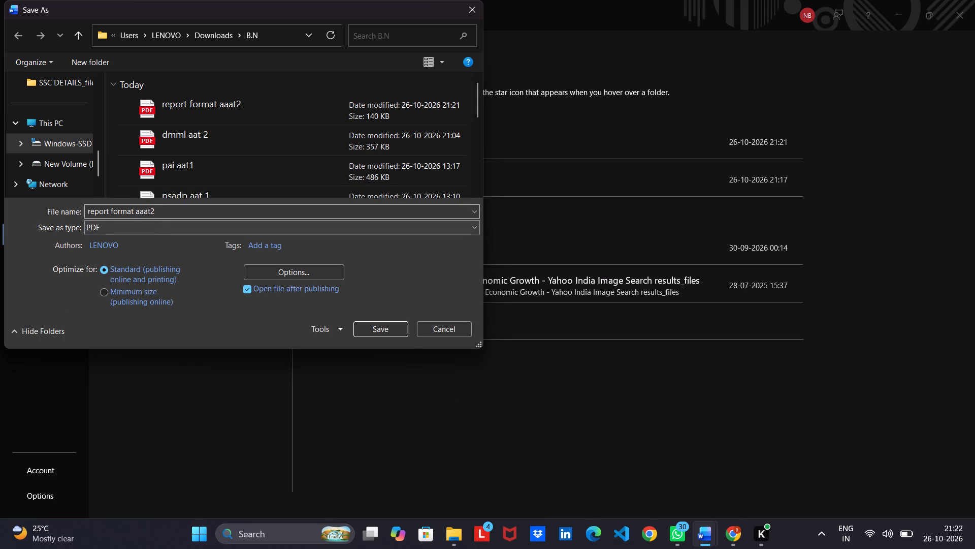
{"action": "left_click", "coordinate": [167, 213]}
{"action": "left_click", "coordinate": [179, 213]}
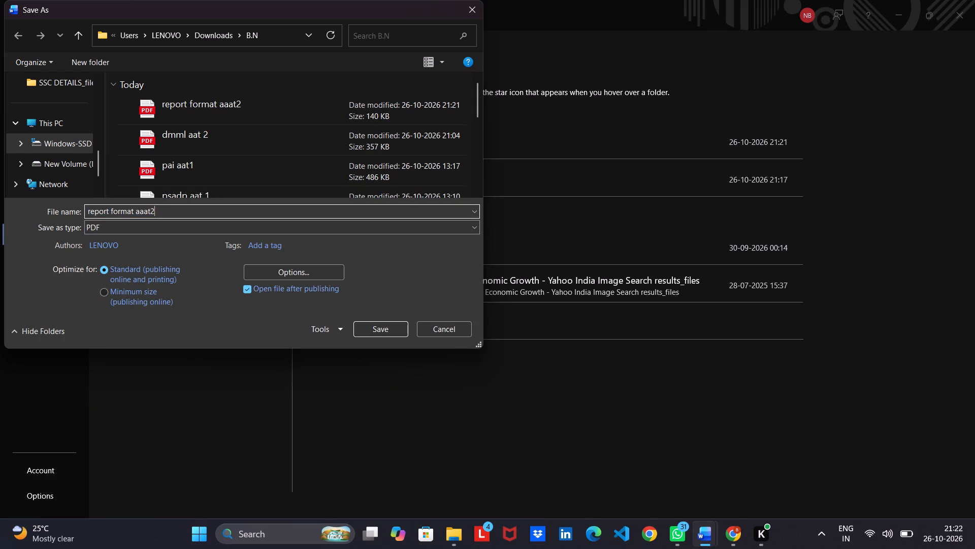
{"action": "key", "text": "BackSpace"}
{"action": "key", "text": "BackSpace"}
{"action": "key", "text": "BackSpace"}
{"action": "key", "text": "BackSpace"}
{"action": "key", "text": "BackSpace"}
{"action": "key", "text": "BackSpace"}
{"action": "key", "text": "BackSpace"}
{"action": "key", "text": "BackSpace"}
{"action": "key", "text": "BackSpace"}
{"action": "key", "text": "BackSpace"}
{"action": "key", "text": "BackSpace"}
{"action": "key", "text": "BackSpace"}
{"action": "key", "text": "BackSpace"}
{"action": "key", "text": "BackSpace"}
{"action": "key", "text": "BackSpace"}
{"action": "key", "text": "BackSpace"}
{"action": "key", "text": "BackSpace"}
{"action": "key", "text": "BackSpace"}
{"action": "key", "text": "BackSpace"}
{"action": "key", "text": "BackSpace"}
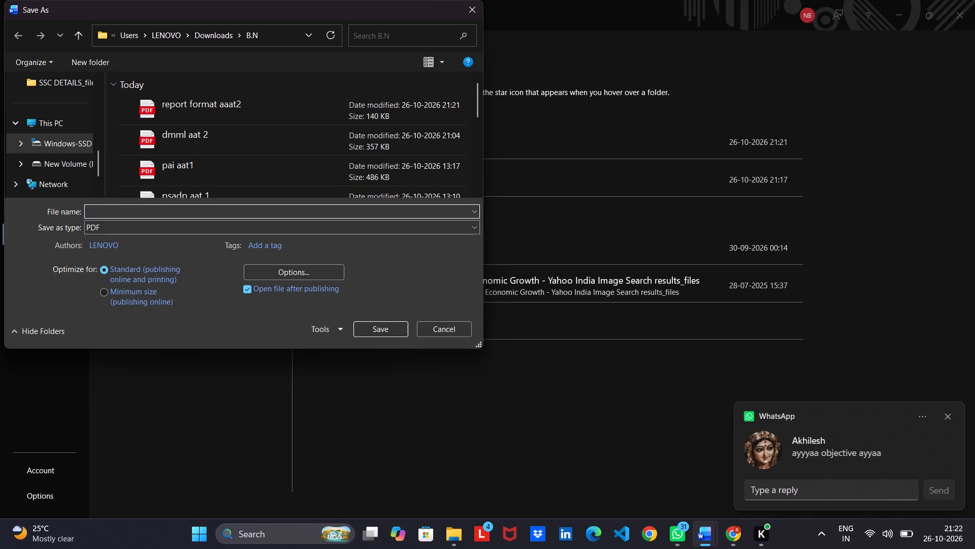
{"action": "type", "text": "ism"}
{"action": "key", "text": "space"}
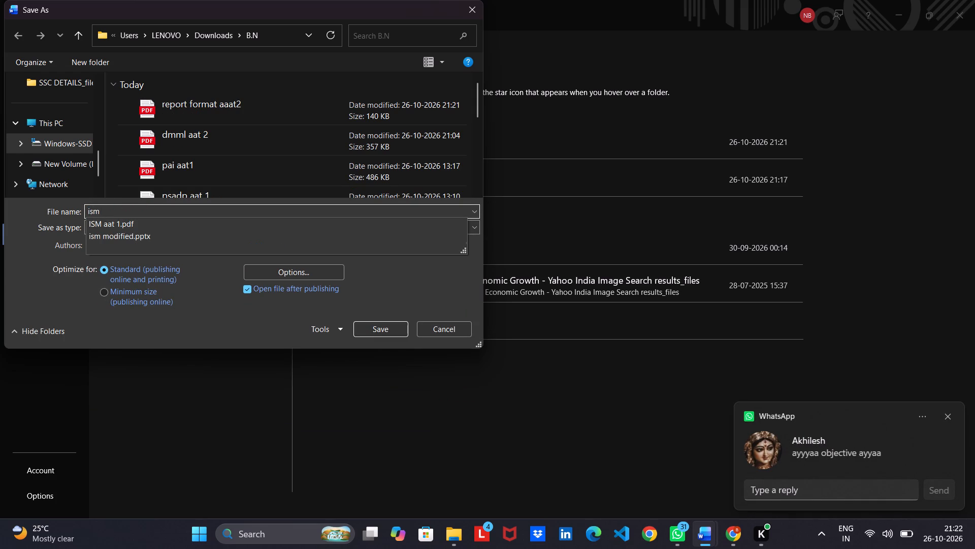
{"action": "type", "text": "report"}
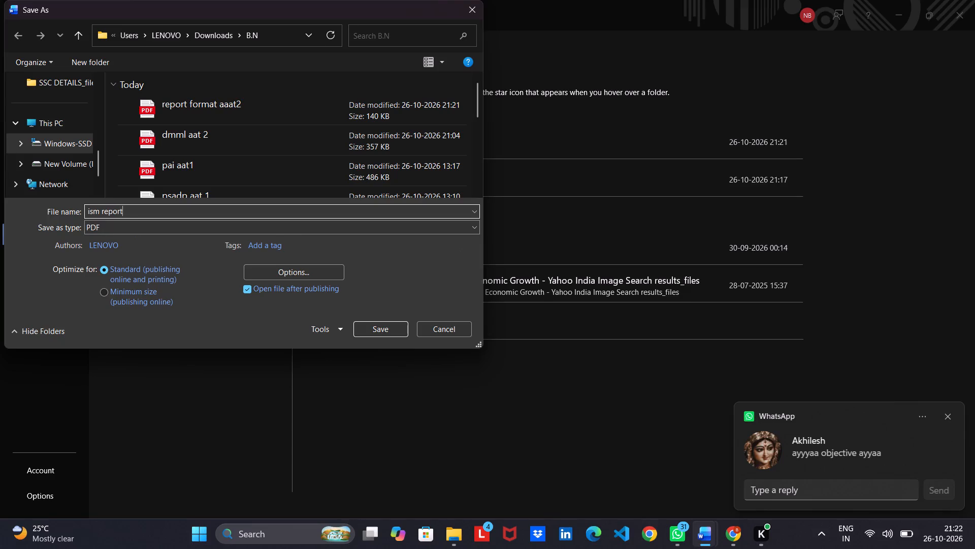
{"action": "key", "text": "space"}
{"action": "type", "text": "aat2"}
{"action": "left_click", "coordinate": [361, 329]}
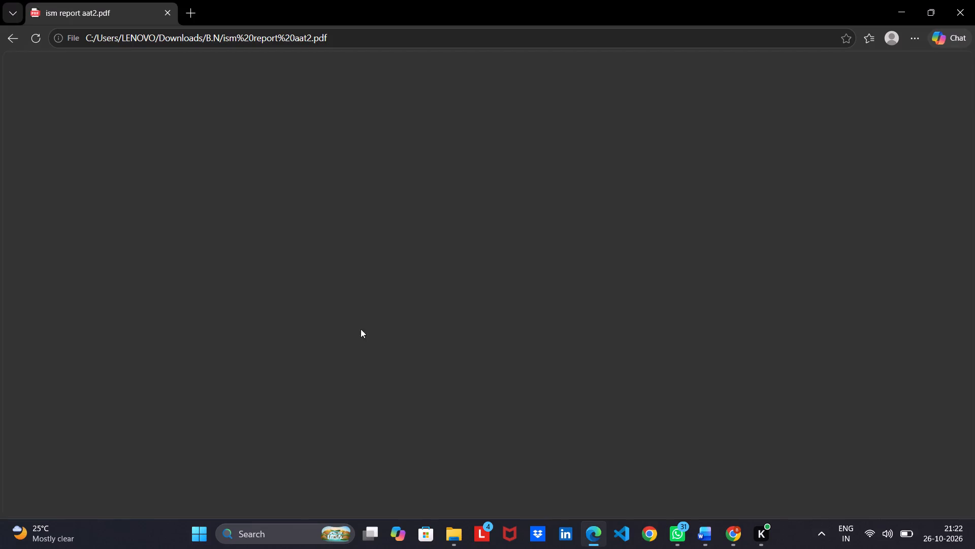
Close the exported PDF in Edge, close the Word cover page saving its changes, and close the subjective_CN_MID2 document.
{"action": "scroll", "coordinate": [361, 329], "scroll_direction": "down", "scroll_amount": 5}
{"action": "left_click", "coordinate": [973, 8]}
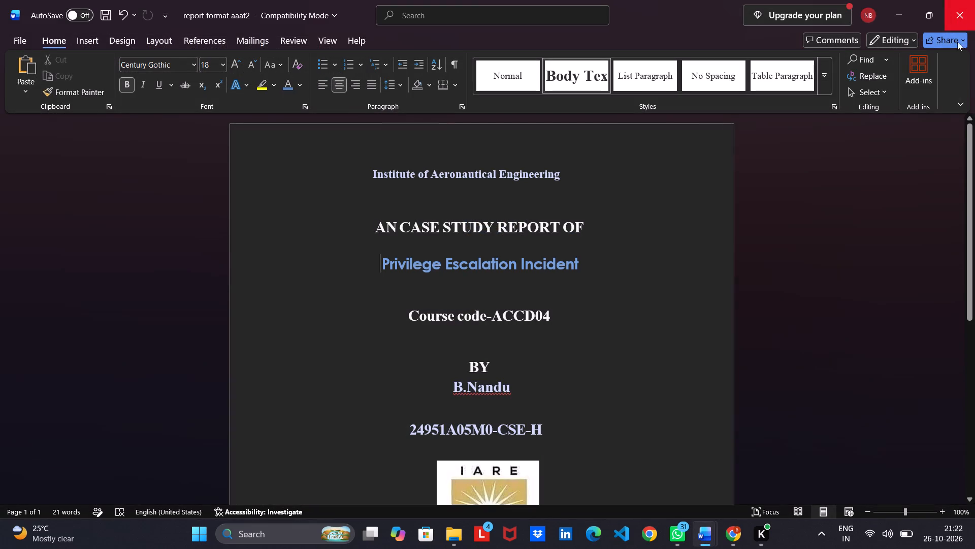
{"action": "left_click", "coordinate": [966, 12]}
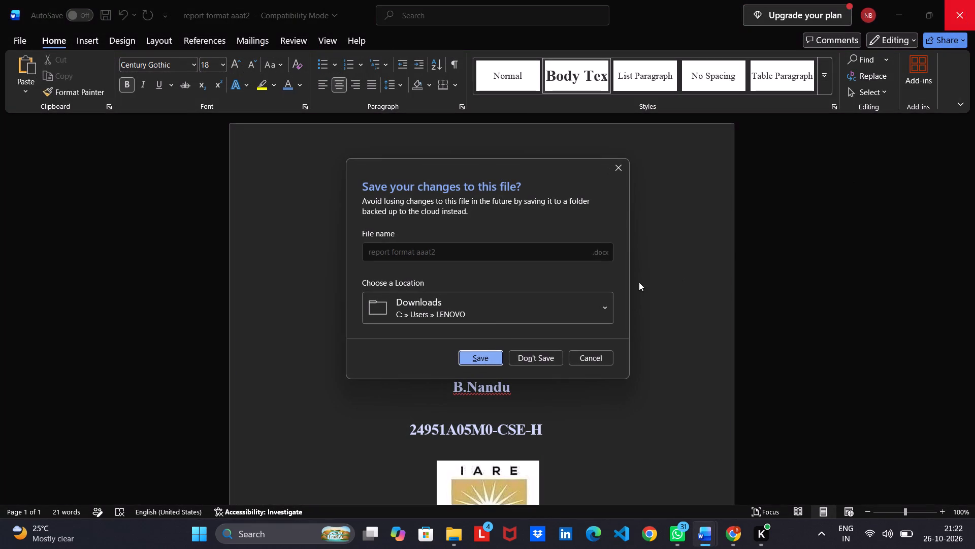
{"action": "left_click", "coordinate": [481, 357]}
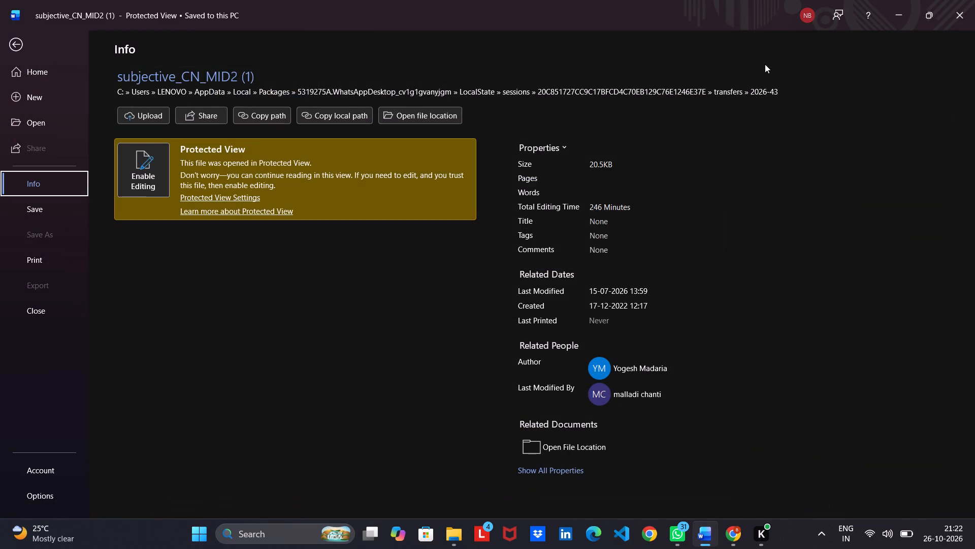
{"action": "left_click", "coordinate": [961, 1]}
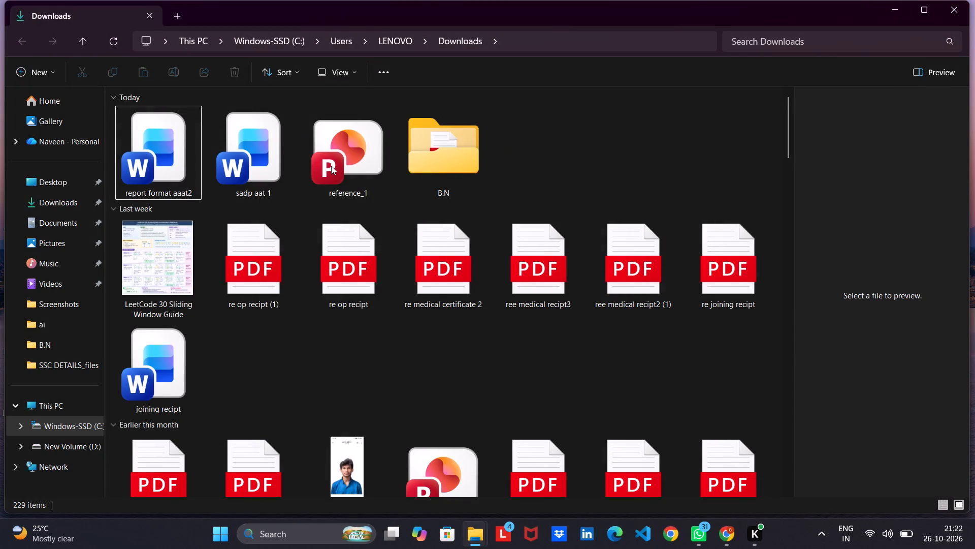
Refresh the Downloads folder listing and open the B.N folder.
{"action": "left_click", "coordinate": [108, 41]}
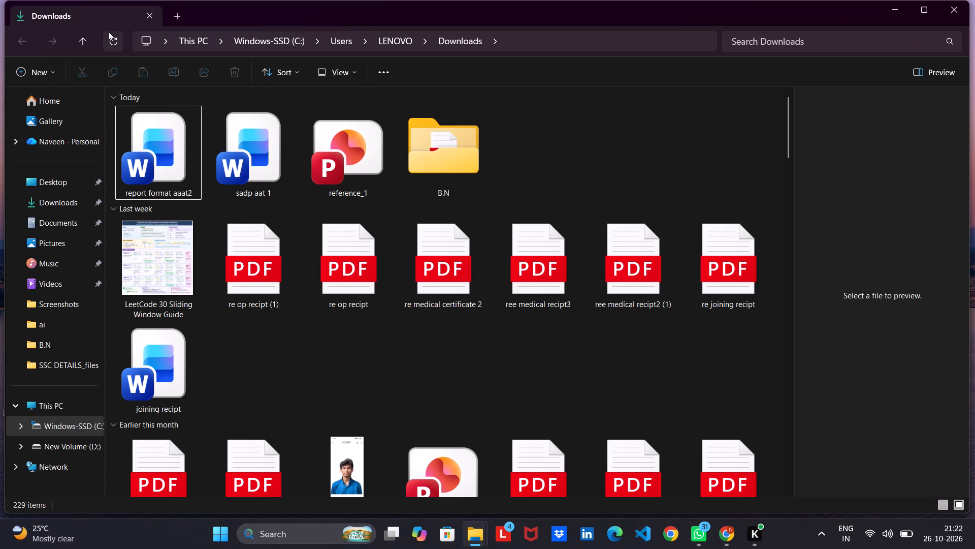
{"action": "left_click", "coordinate": [112, 39]}
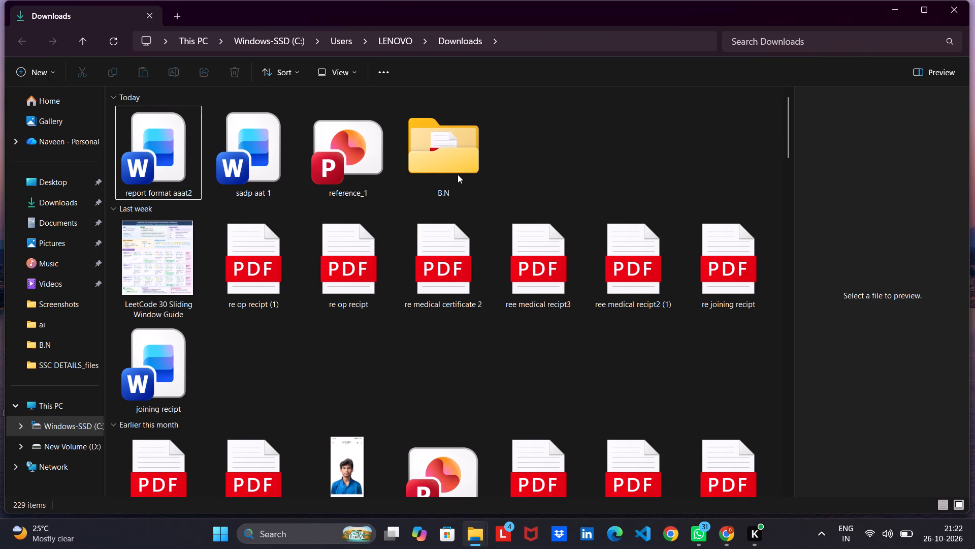
{"action": "double_click", "coordinate": [458, 174]}
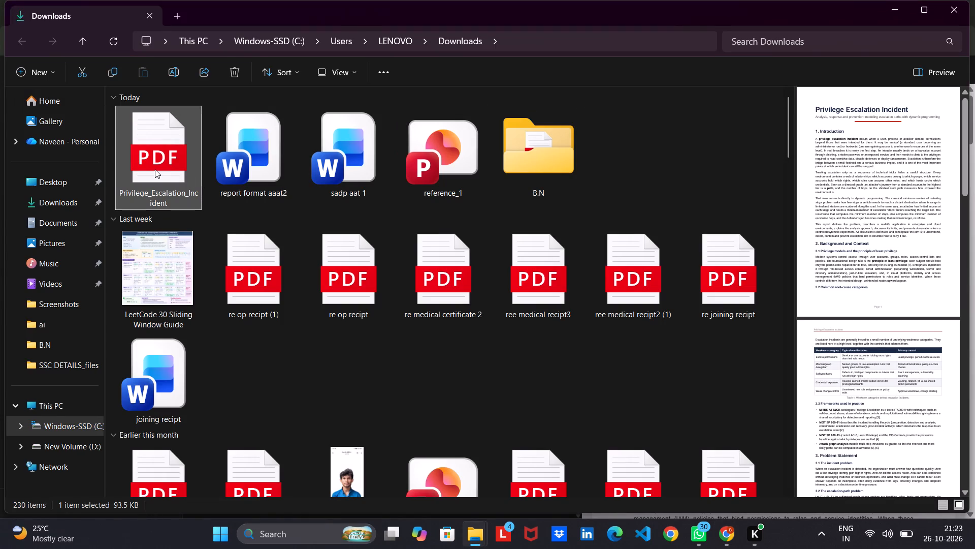
{"action": "left_click_drag", "start_coordinate": [155, 169], "coordinate": [514, 139]}
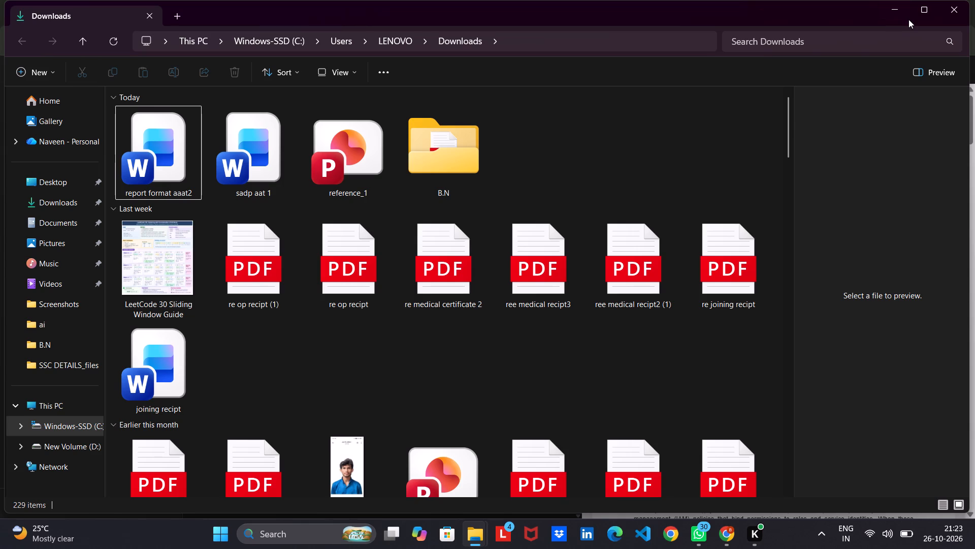
{"action": "left_click", "coordinate": [891, 8]}
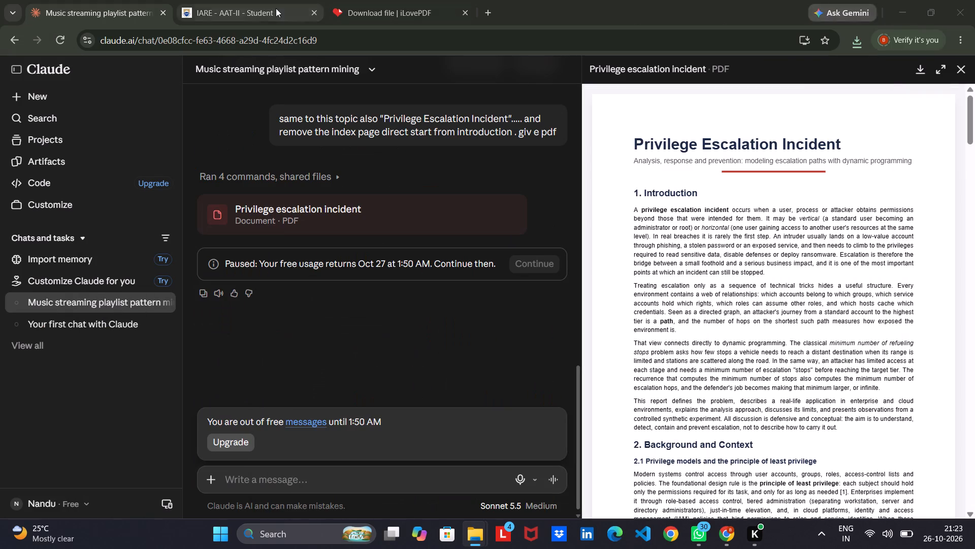
In iLovePDF's Merge PDF tool, add "ism report aat2" followed by "Privilege_Escalation_Incident" from the B.N folder.
{"action": "left_click", "coordinate": [57, 0]}
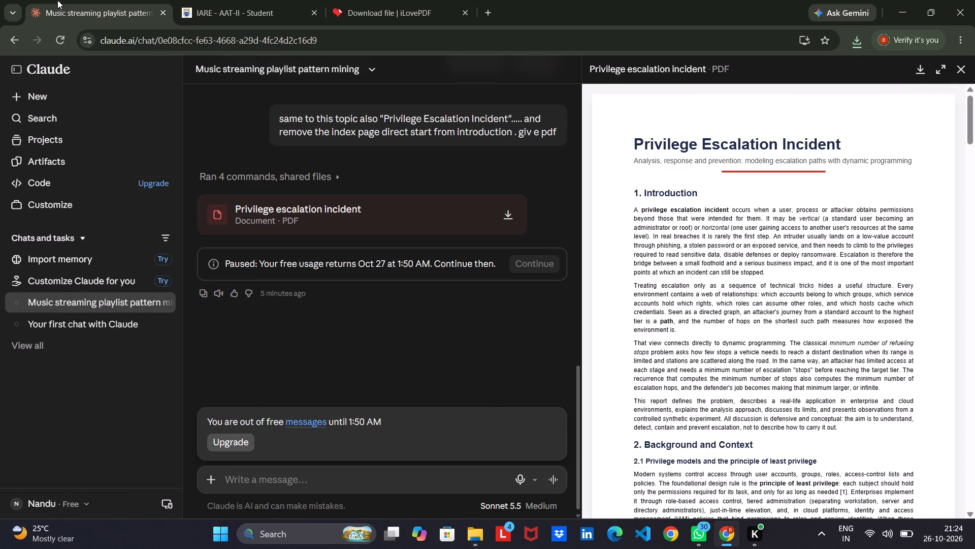
{"action": "left_click", "coordinate": [411, 13]}
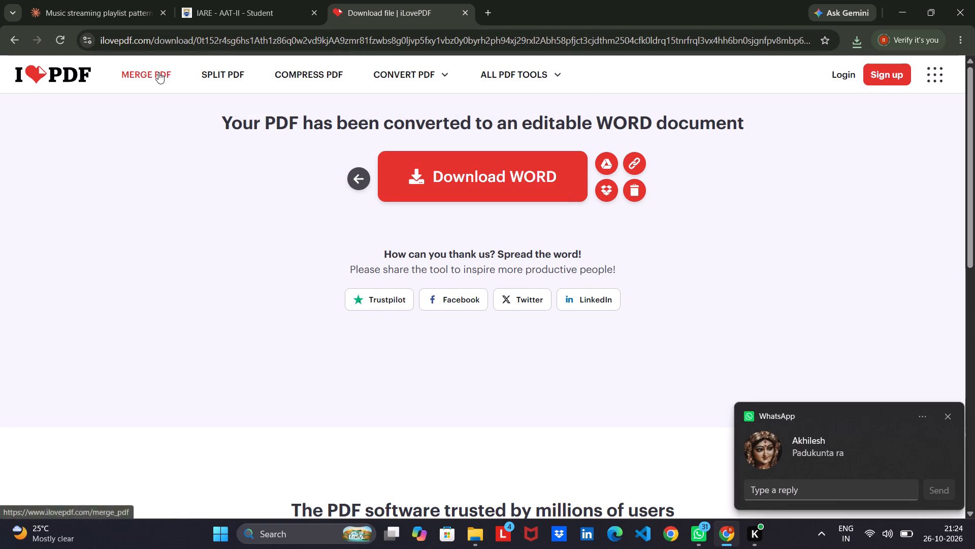
{"action": "left_click", "coordinate": [158, 72]}
{"action": "left_click", "coordinate": [474, 213]}
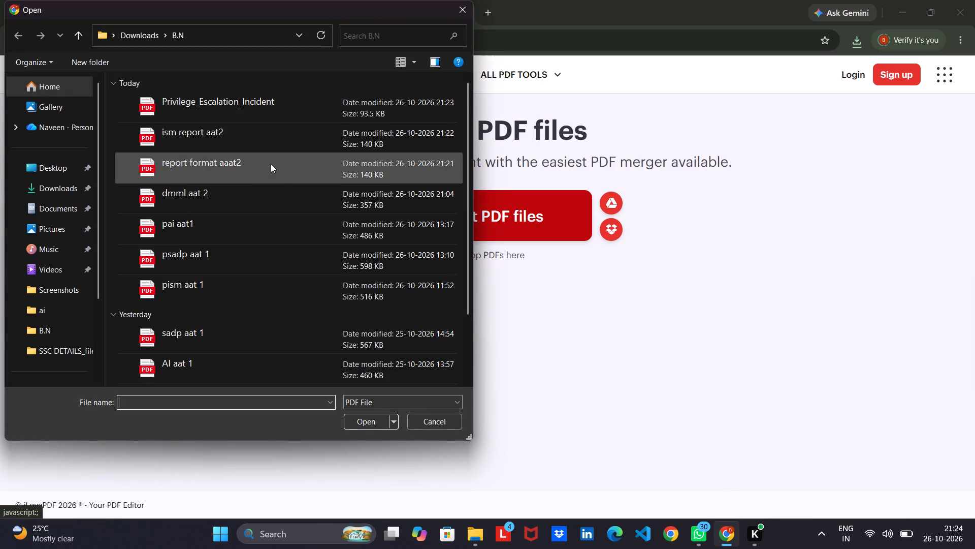
{"action": "left_click", "coordinate": [249, 131]}
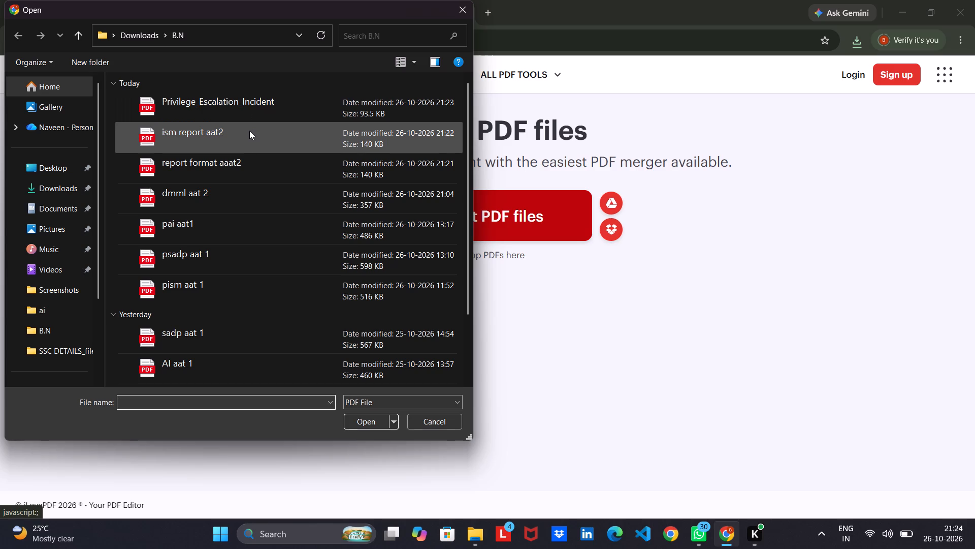
{"action": "left_click", "coordinate": [372, 426]}
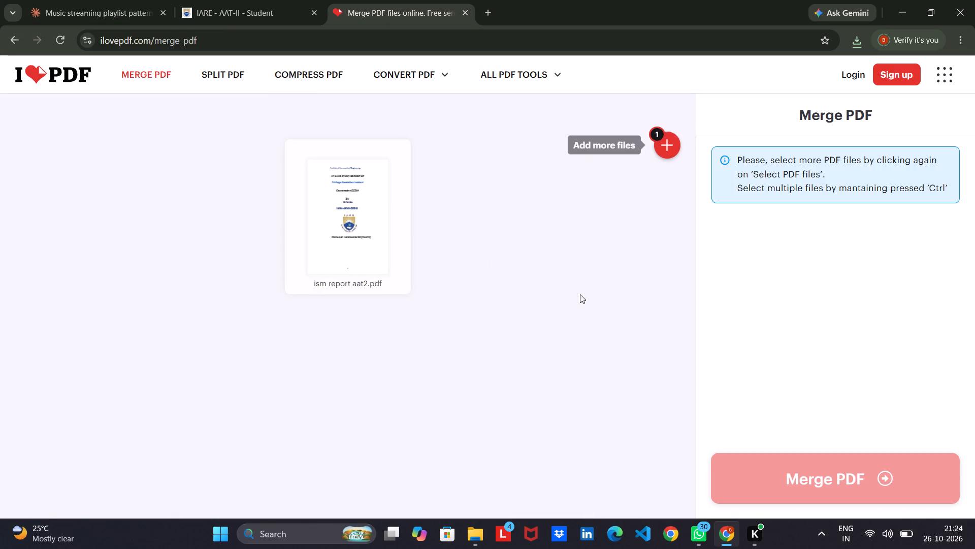
{"action": "left_click", "coordinate": [663, 155]}
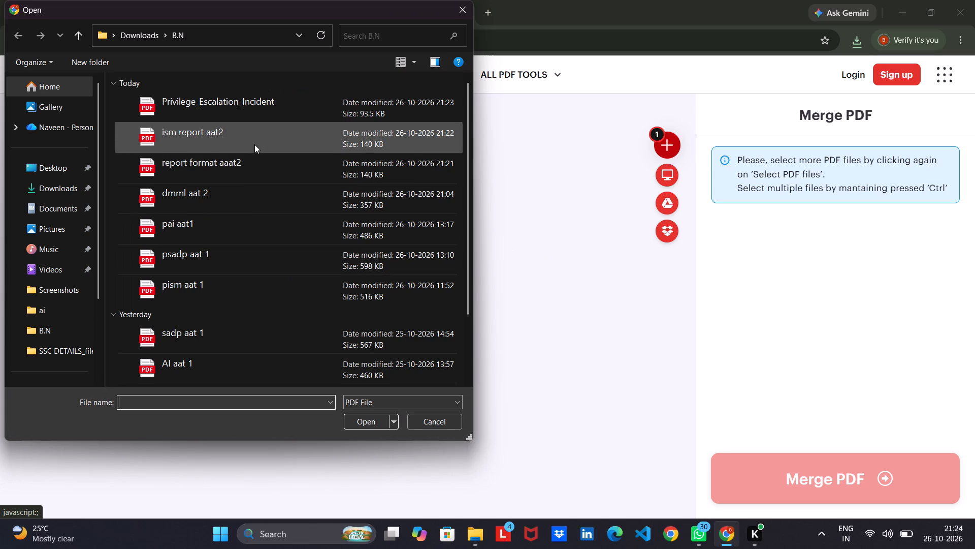
{"action": "left_click", "coordinate": [225, 93]}
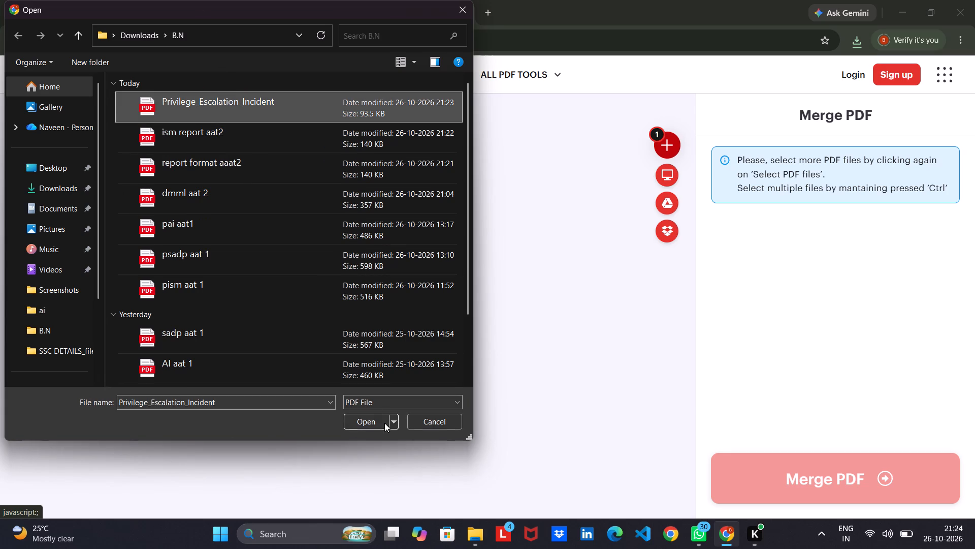
{"action": "left_click", "coordinate": [375, 414]}
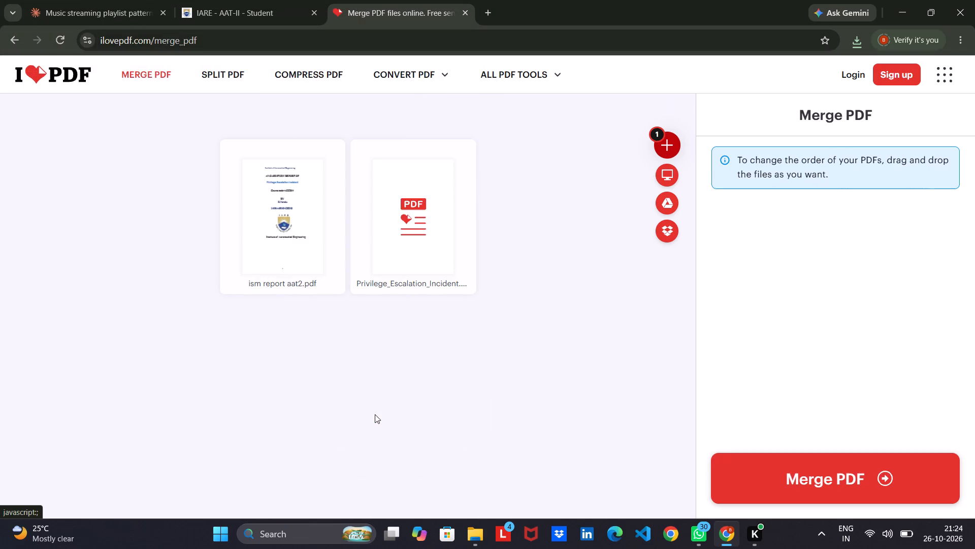
Merge the two PDFs, download the merged file and open the browser's recent download history.
{"action": "left_click", "coordinate": [857, 478]}
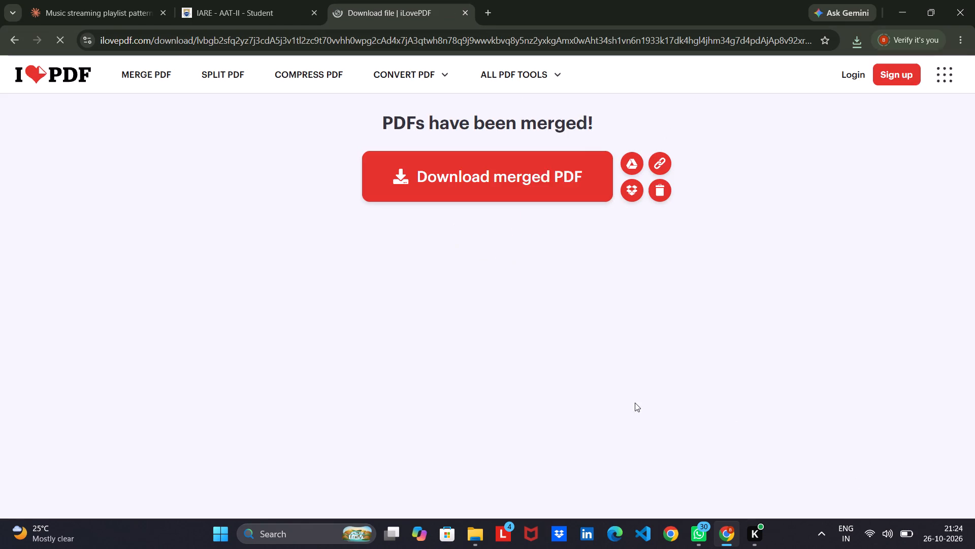
{"action": "left_click", "coordinate": [427, 191]}
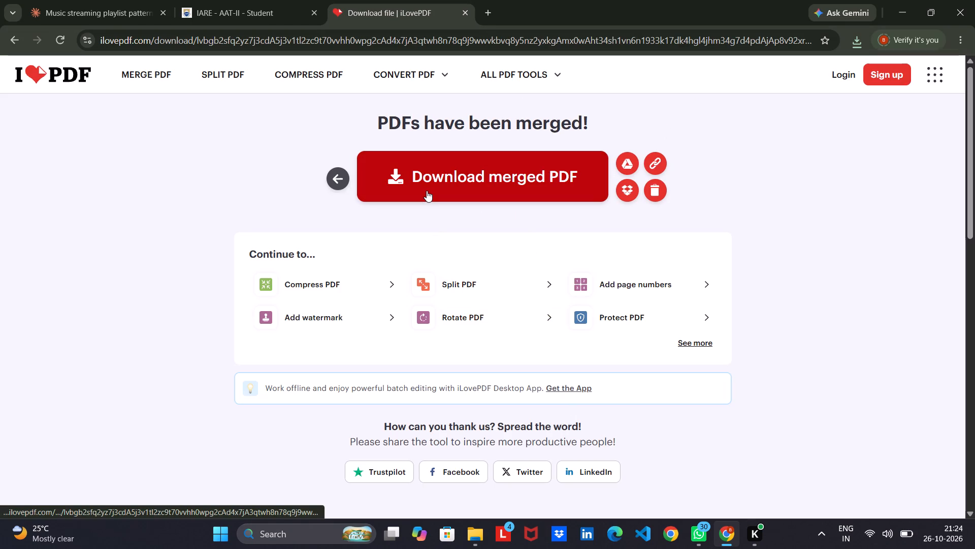
{"action": "left_click", "coordinate": [856, 43]}
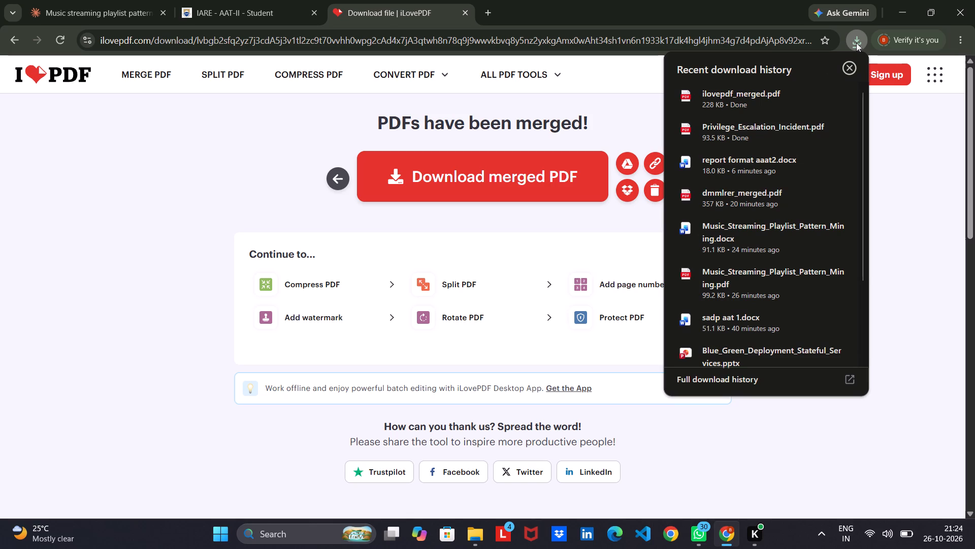
Locate the downloaded ilovepdf_merged PDF in the Downloads folder and move it into the B.N folder.
{"action": "left_click", "coordinate": [811, 93]}
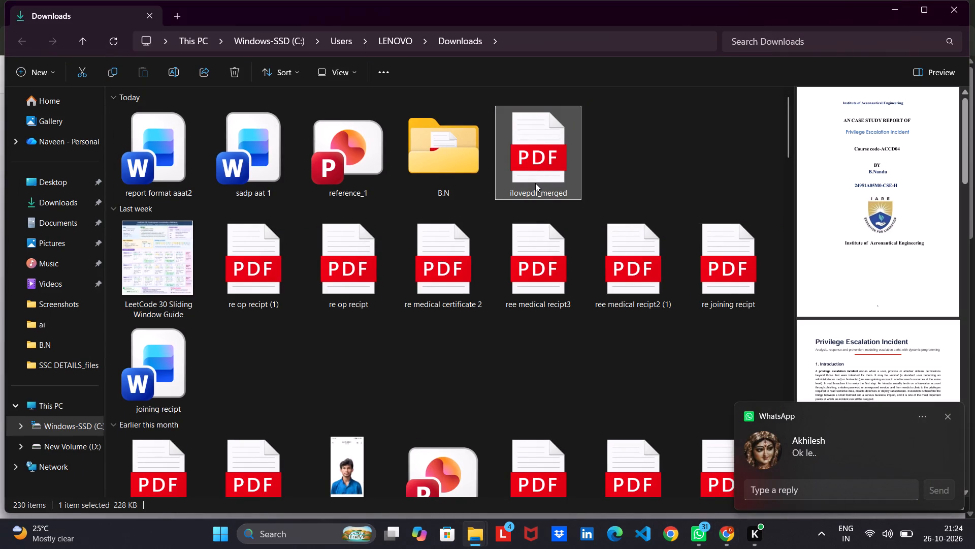
{"action": "left_click_drag", "start_coordinate": [535, 183], "coordinate": [465, 182]}
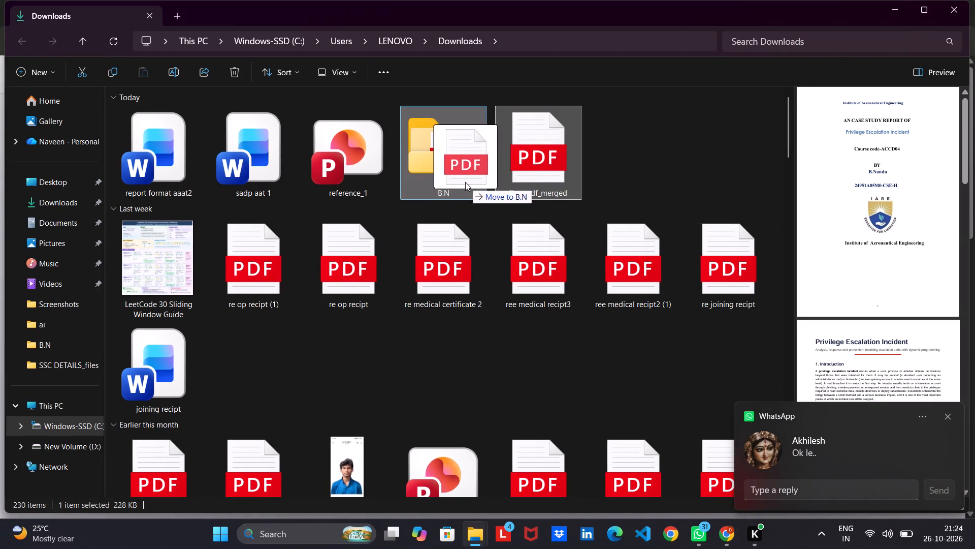
{"action": "left_click_drag", "start_coordinate": [465, 182], "coordinate": [464, 182]}
Open the B.N folder and rename the ilovepdf_merged PDF as "ism aat 2".
{"action": "double_click", "coordinate": [464, 182]}
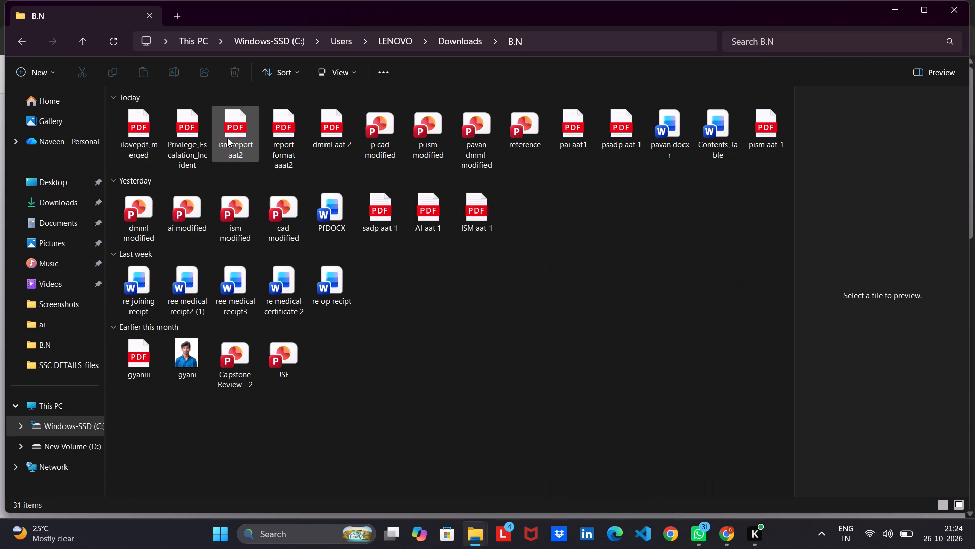
{"action": "left_click", "coordinate": [130, 139]}
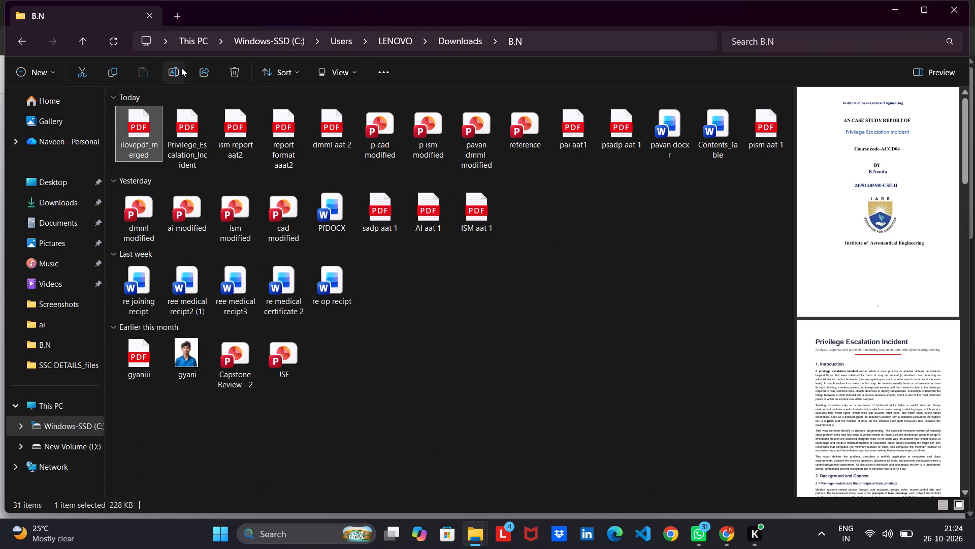
{"action": "left_click", "coordinate": [167, 71]}
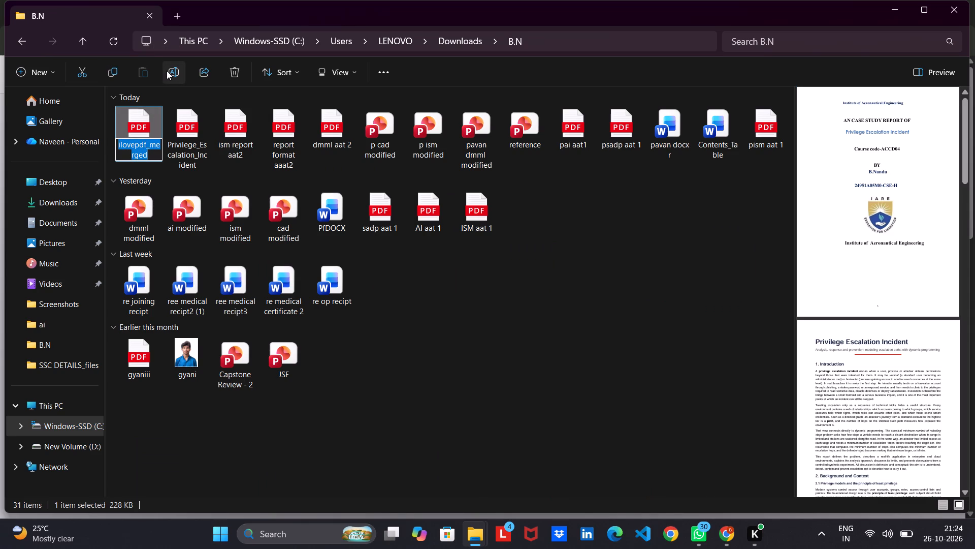
{"action": "key", "text": "BackSpace"}
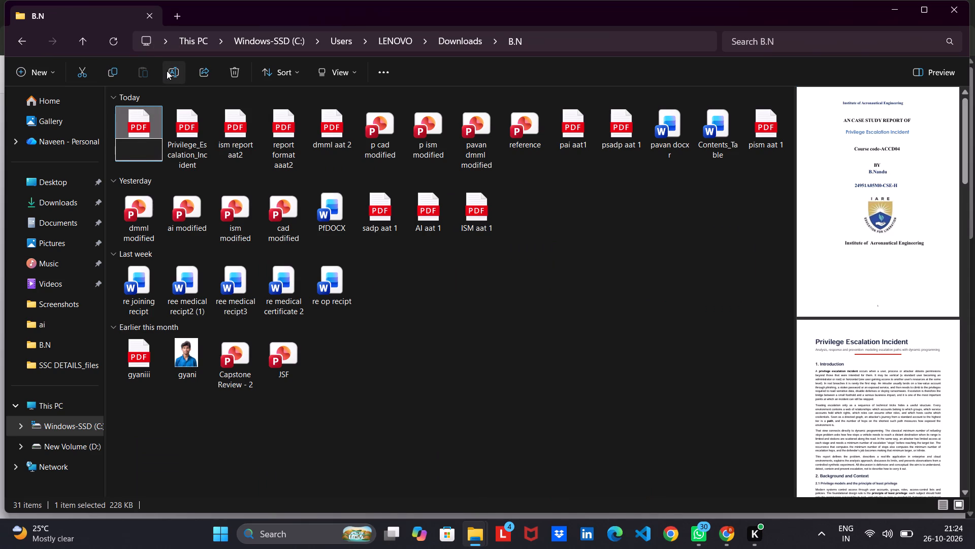
{"action": "type", "text": "ism"}
{"action": "key", "text": "space"}
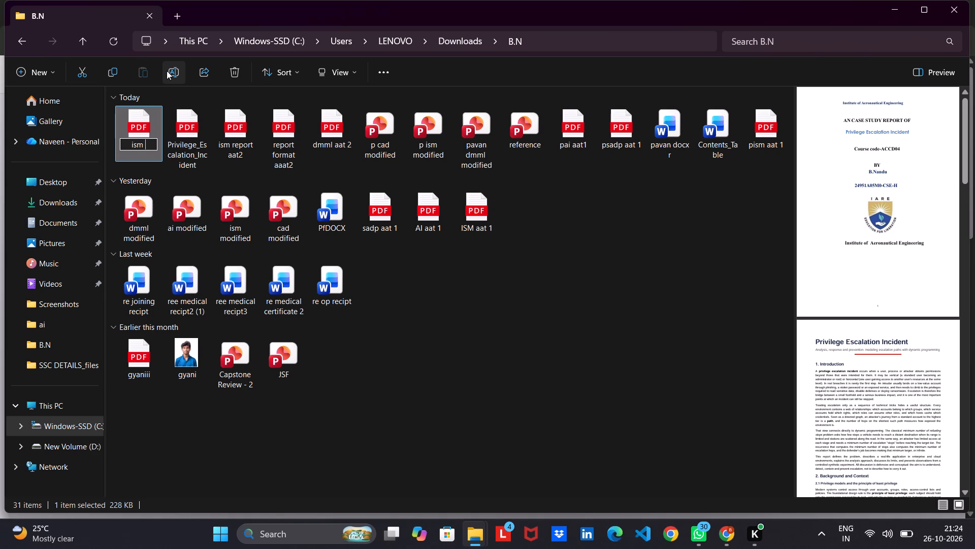
{"action": "type", "text": "aat 2"}
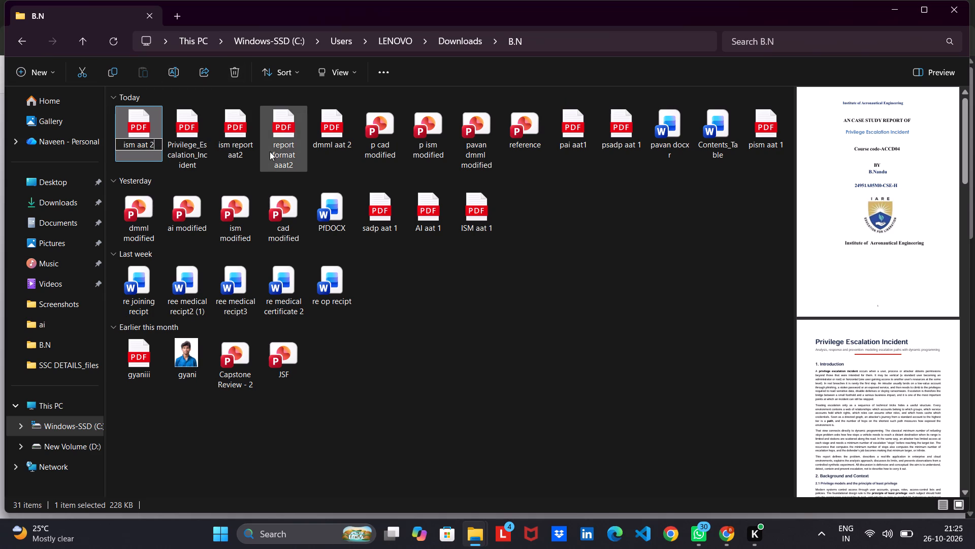
{"action": "key", "text": "Return"}
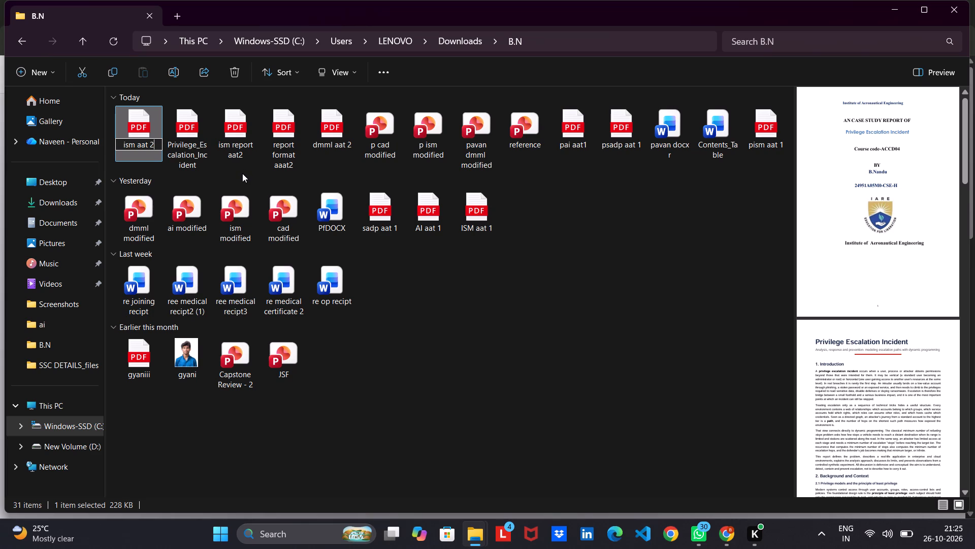
{"action": "left_click", "coordinate": [192, 161]}
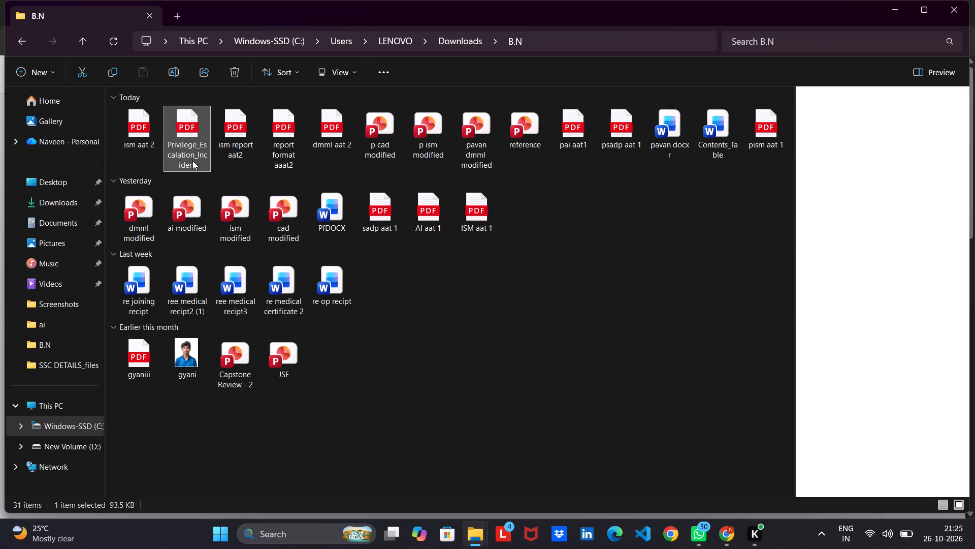
{"action": "left_click", "coordinate": [236, 71]}
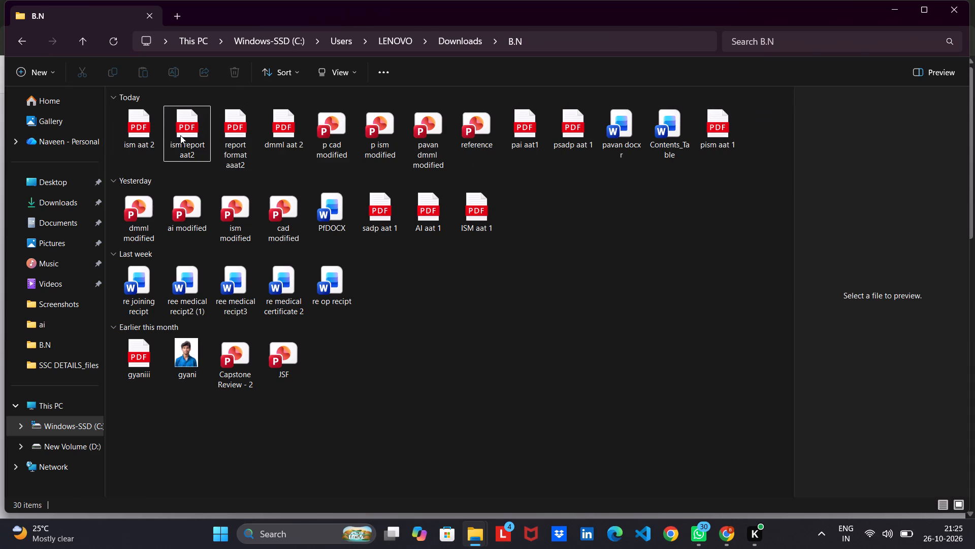
{"action": "left_click", "coordinate": [180, 135]}
{"action": "left_click", "coordinate": [234, 73]}
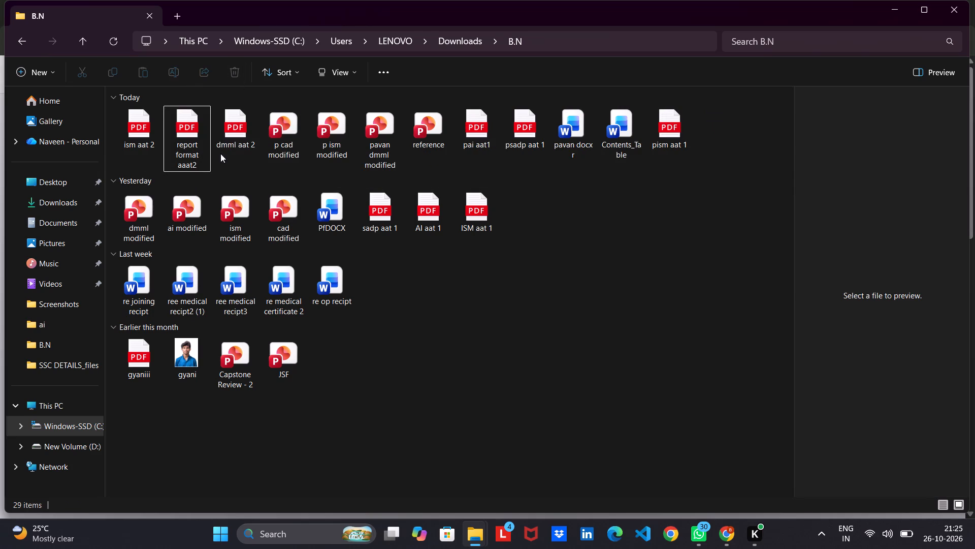
{"action": "left_click", "coordinate": [189, 141]}
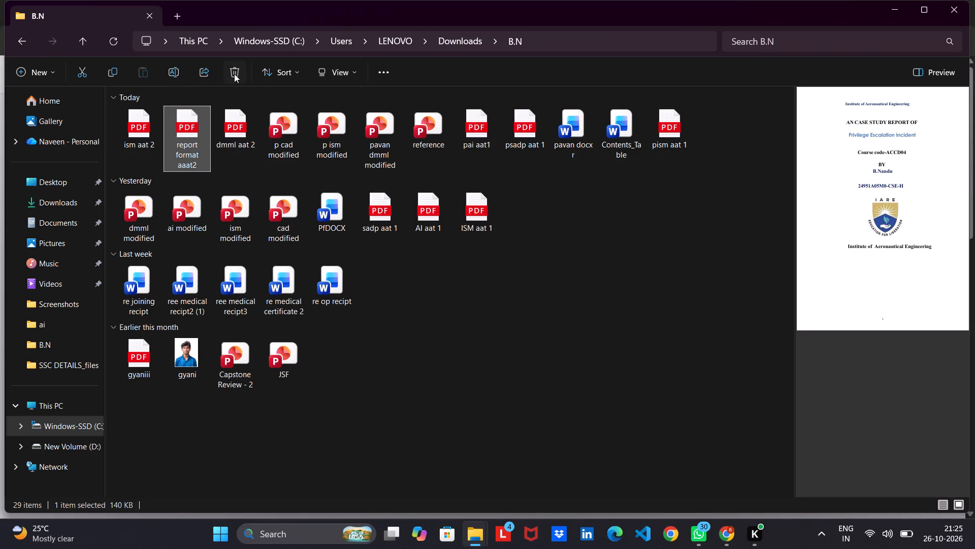
{"action": "left_click", "coordinate": [234, 74]}
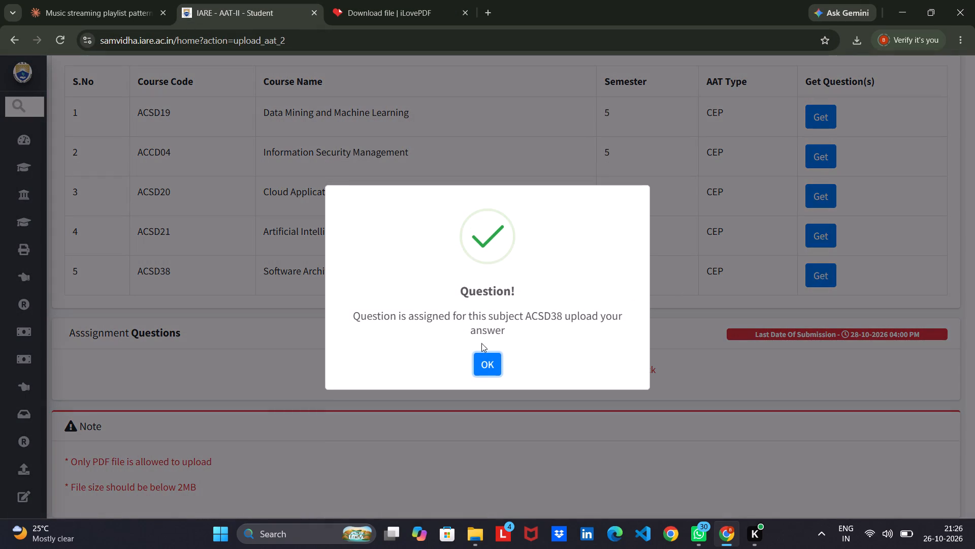
{"action": "left_click", "coordinate": [481, 354]}
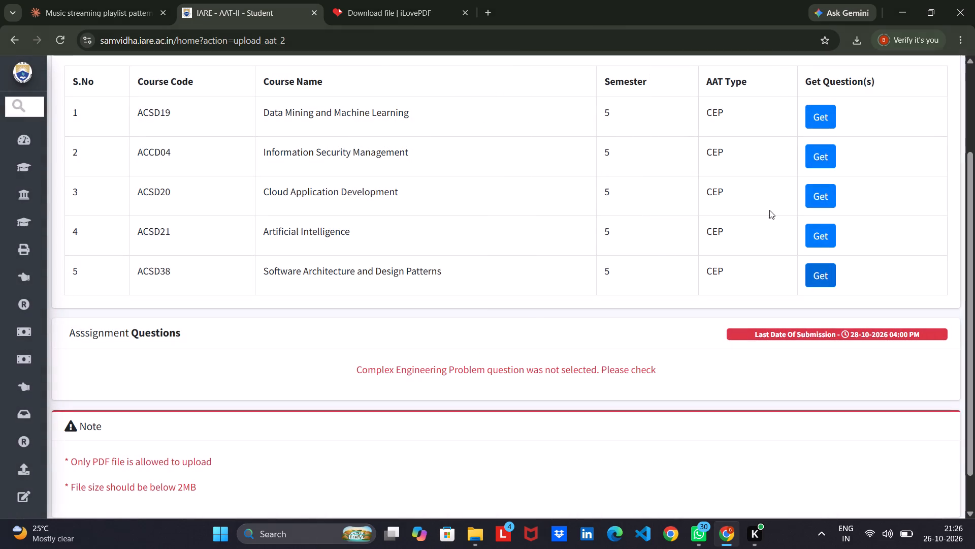
Get the ACSD20 Cloud Application Development question and copy its title, "Runtime security for containers and serverless".
{"action": "left_click", "coordinate": [812, 190]}
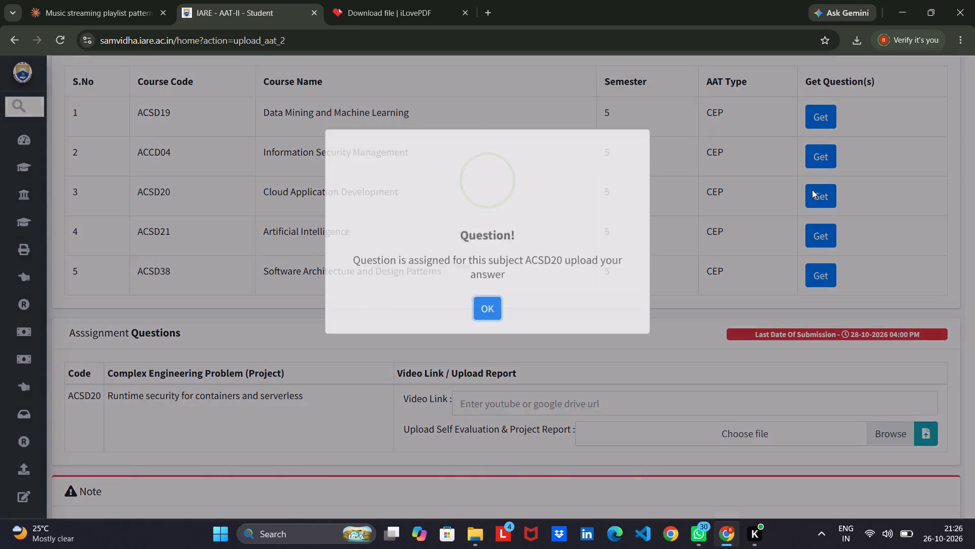
{"action": "left_click", "coordinate": [485, 369]}
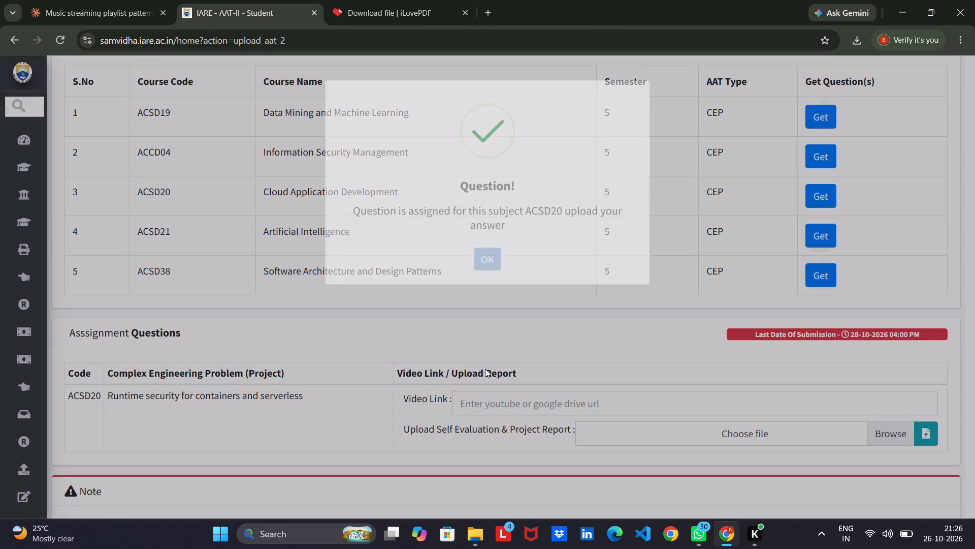
{"action": "left_click_drag", "start_coordinate": [307, 396], "coordinate": [228, 389]}
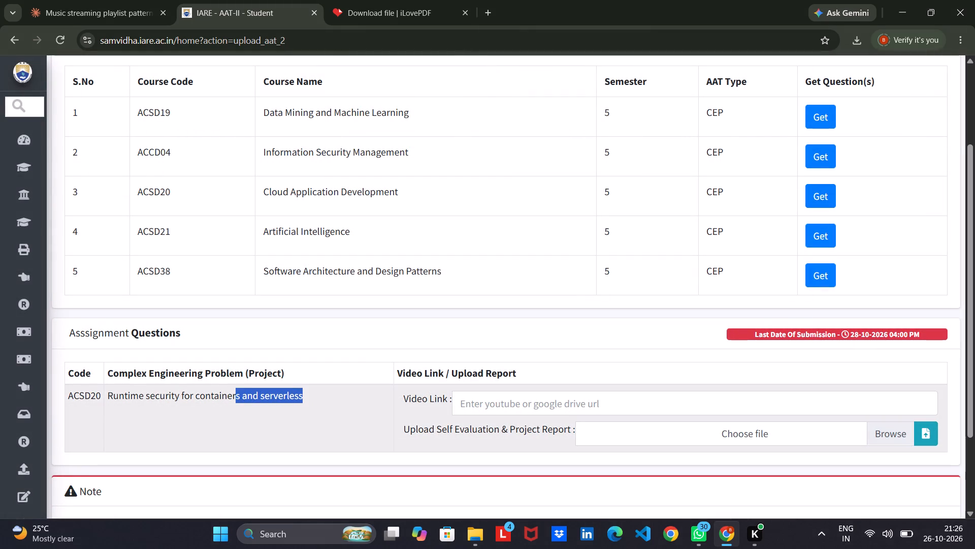
{"action": "left_click_drag", "start_coordinate": [228, 389], "coordinate": [111, 387]}
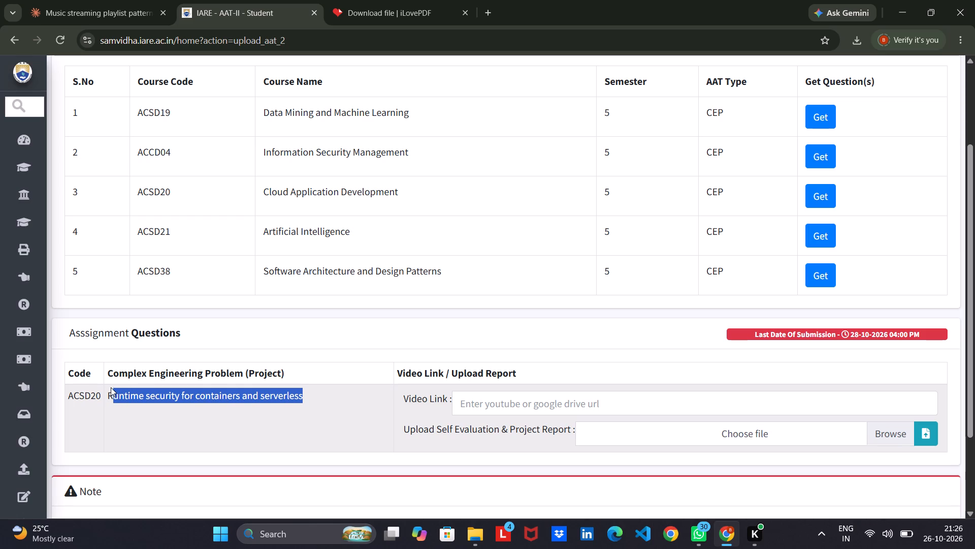
{"action": "key", "text": "shift+Left"}
{"action": "key", "text": "ctrl+c"}
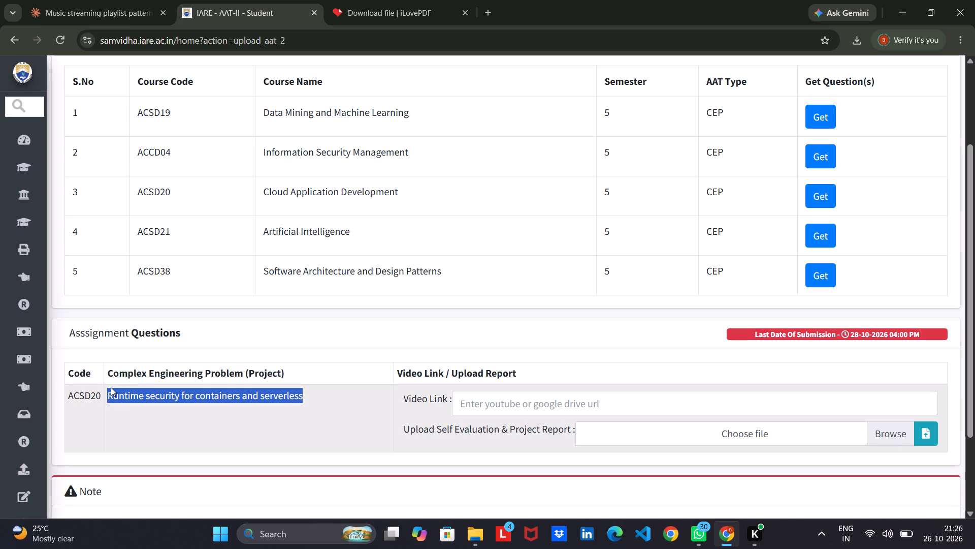
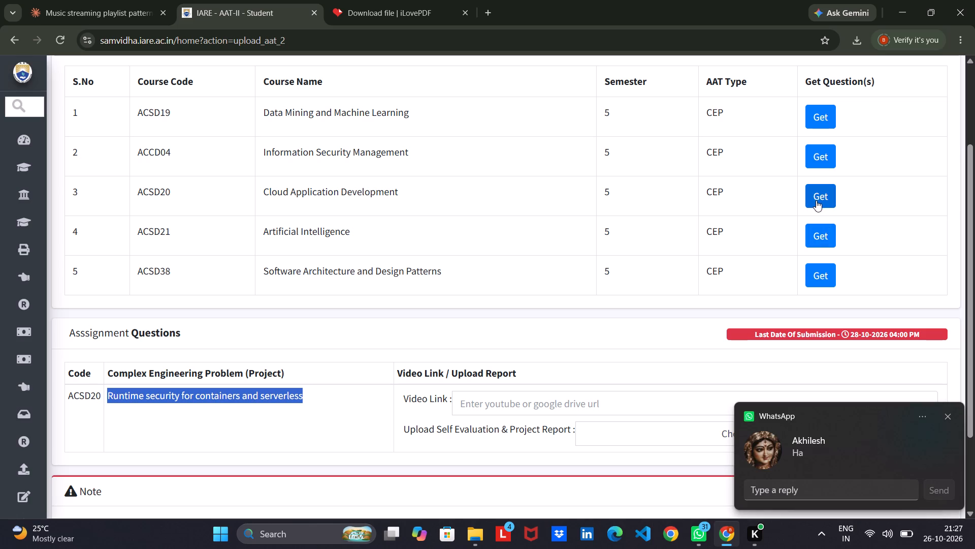
Dismiss the WhatsApp message notification covering the report upload area of the AAT-II page.
{"action": "left_click", "coordinate": [944, 416]}
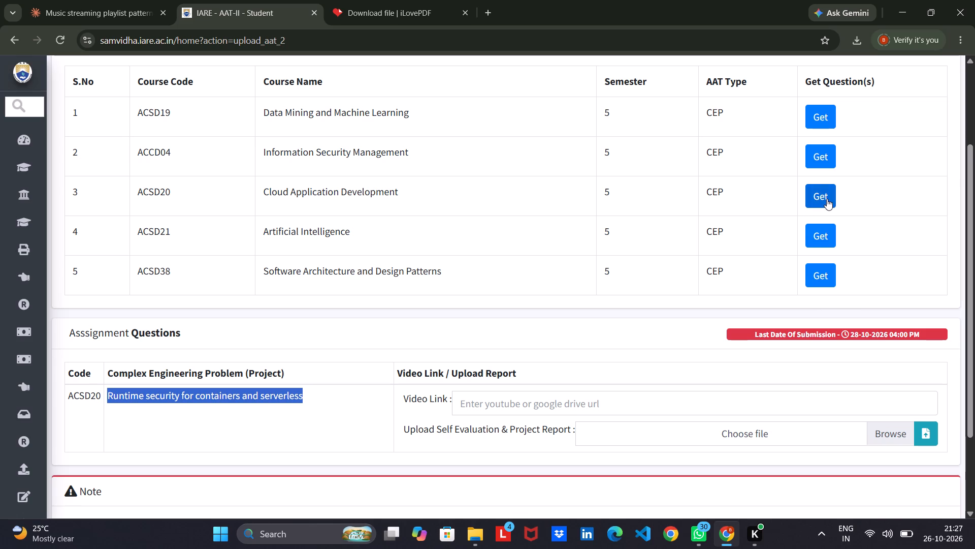
Get the ACSD20 Cloud Application Development question again and copy its full title, "Runtime security for containers and serverless".
{"action": "left_click", "coordinate": [827, 199]}
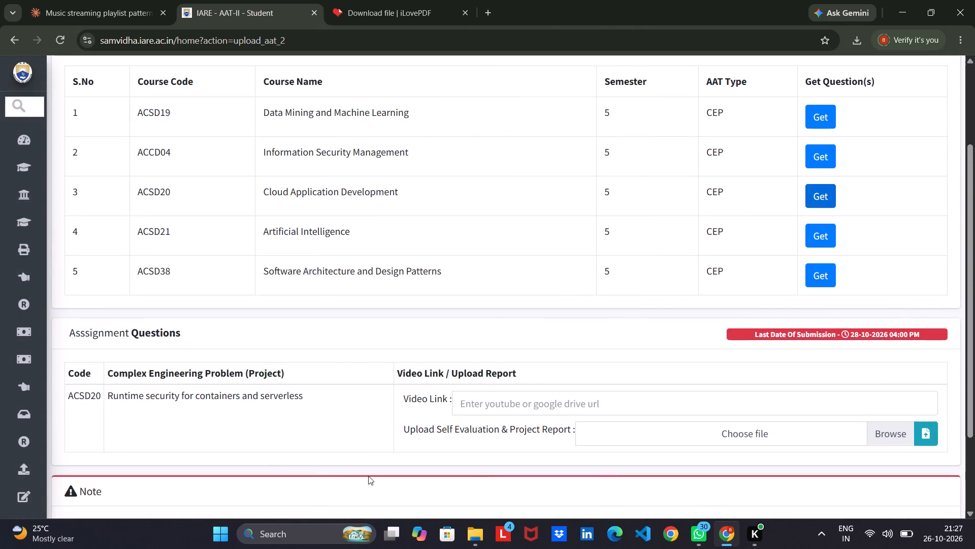
{"action": "left_click_drag", "start_coordinate": [301, 401], "coordinate": [163, 386]}
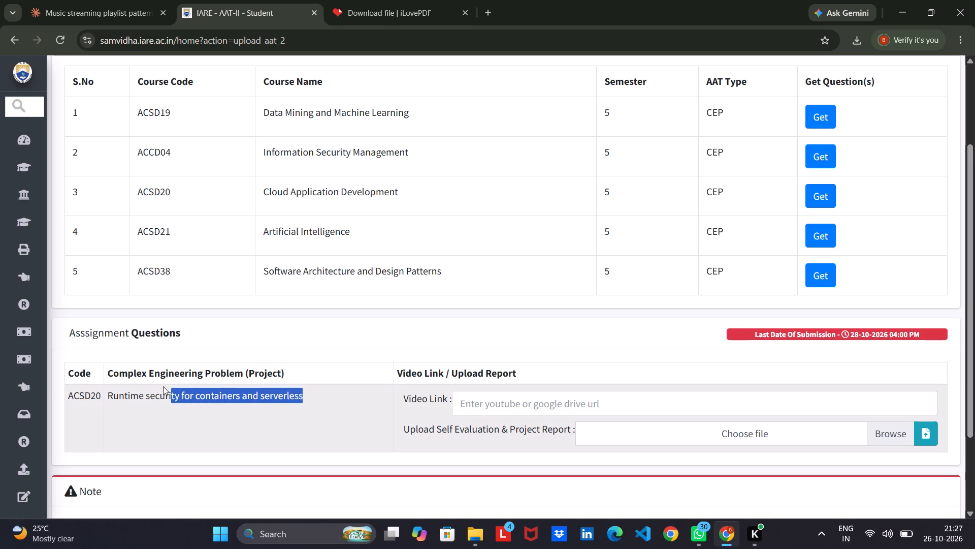
{"action": "left_click_drag", "start_coordinate": [163, 386], "coordinate": [103, 395]}
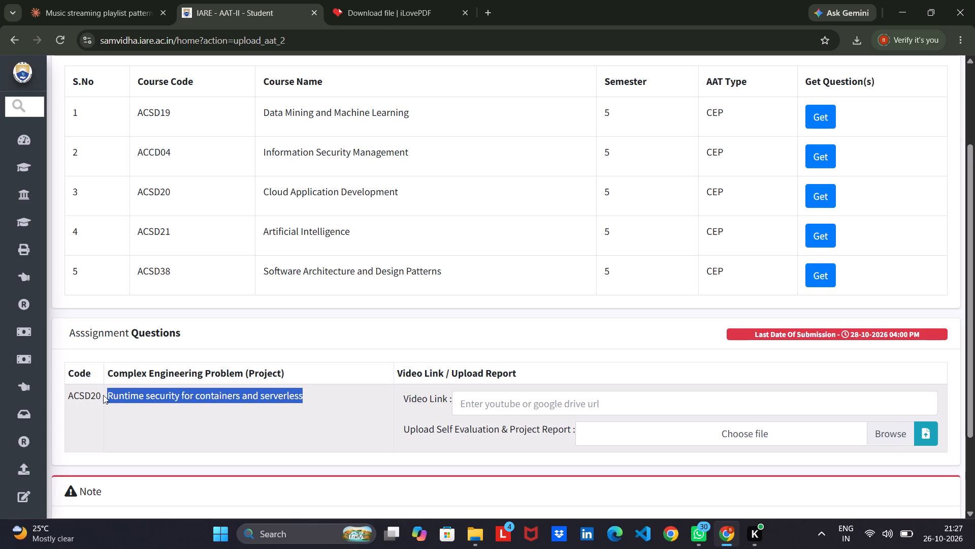
{"action": "key", "text": "ctrl+c"}
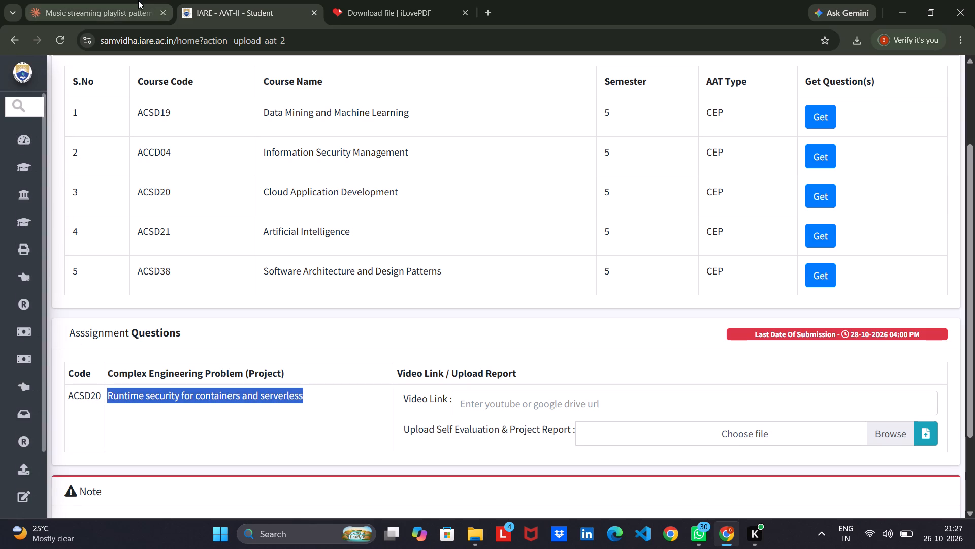
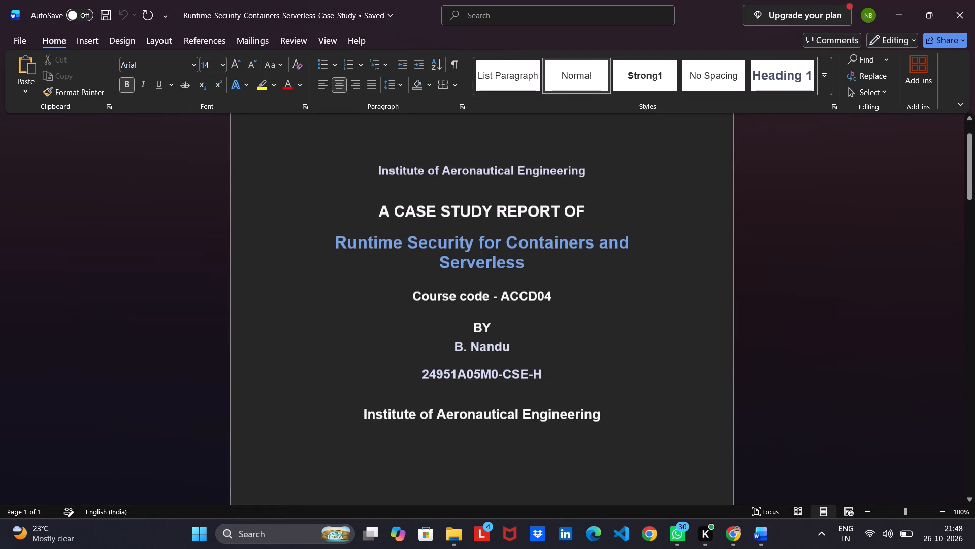
{"action": "scroll", "coordinate": [518, 283], "scroll_direction": "right", "scroll_amount": 1}
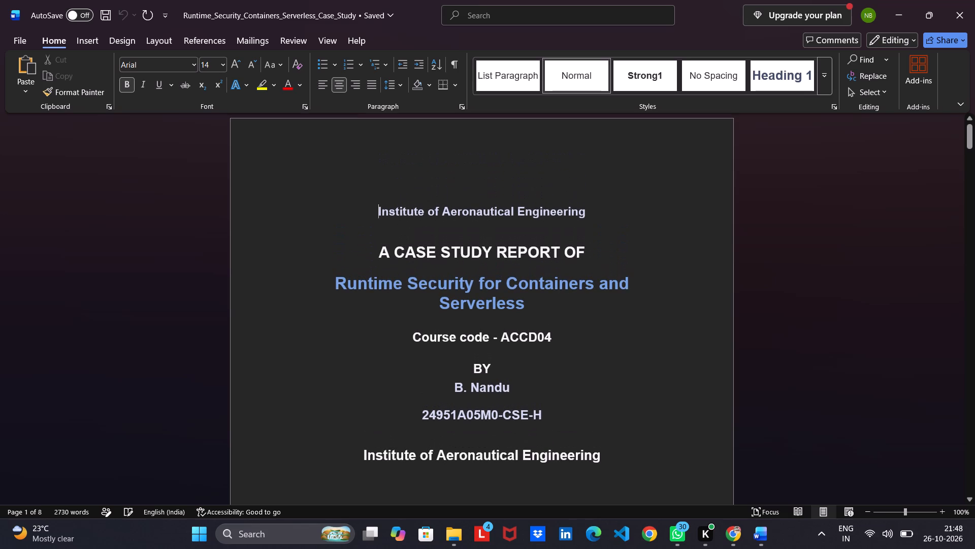
{"action": "scroll", "coordinate": [518, 283], "scroll_direction": "down", "scroll_amount": 5}
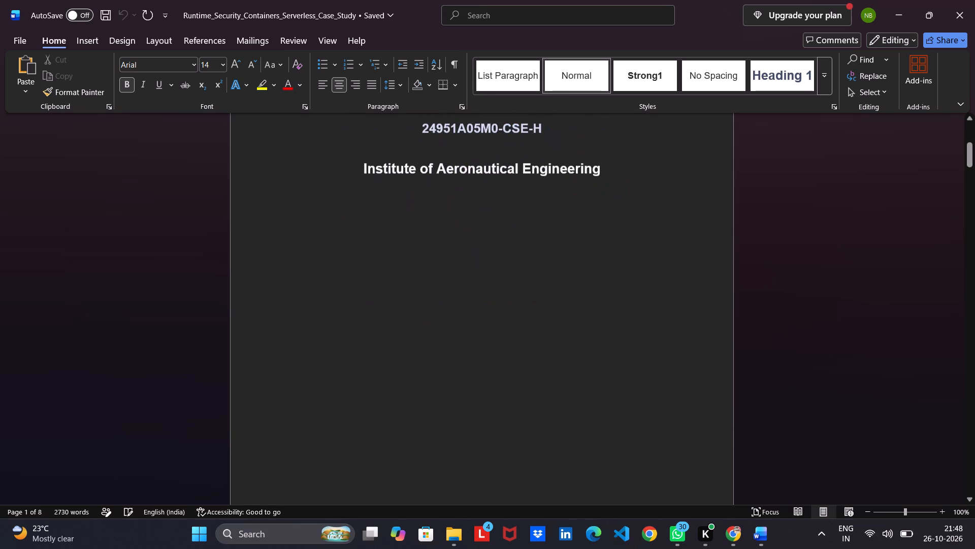
{"action": "scroll", "coordinate": [518, 283], "scroll_direction": "down", "scroll_amount": 6}
{"action": "scroll", "coordinate": [518, 283], "scroll_direction": "up", "scroll_amount": 1}
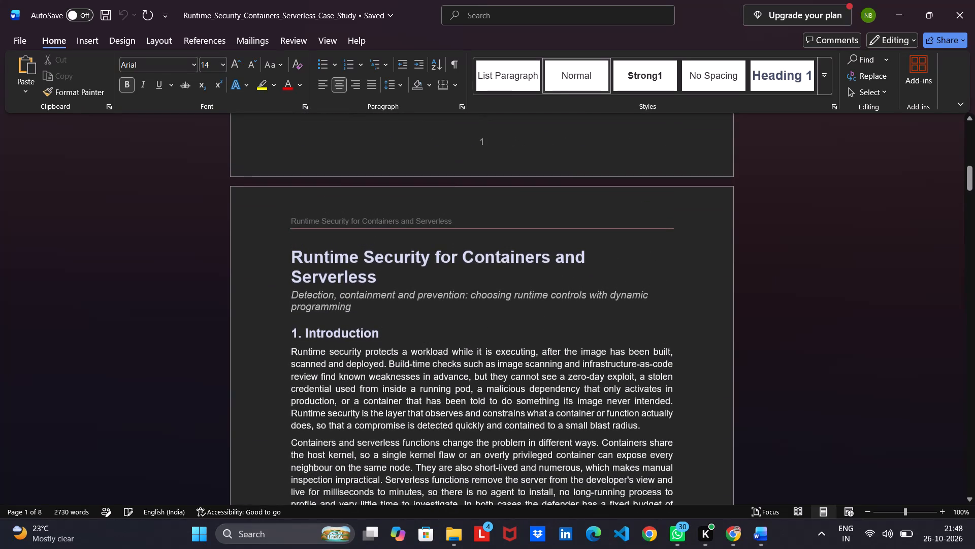
{"action": "scroll", "coordinate": [518, 283], "scroll_direction": "up", "scroll_amount": 1}
{"action": "left_click_drag", "start_coordinate": [376, 307], "coordinate": [355, 300]}
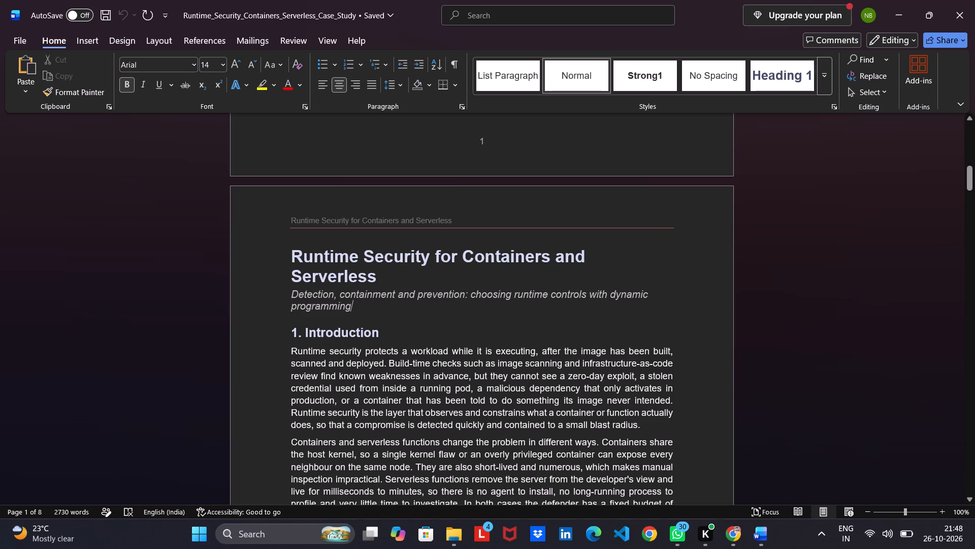
{"action": "left_click_drag", "start_coordinate": [355, 300], "coordinate": [292, 225]}
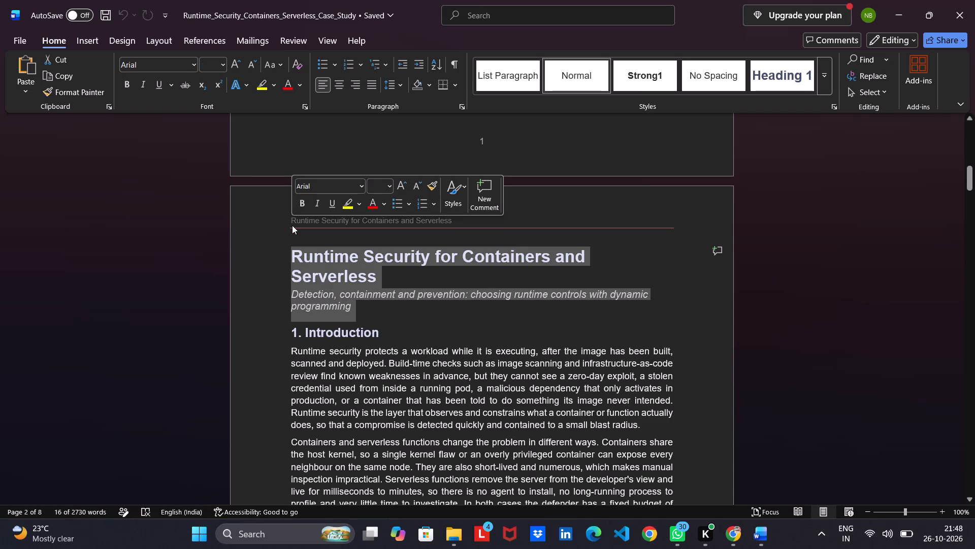
{"action": "key", "text": "BackSpace"}
{"action": "key", "text": "BackSpace"}
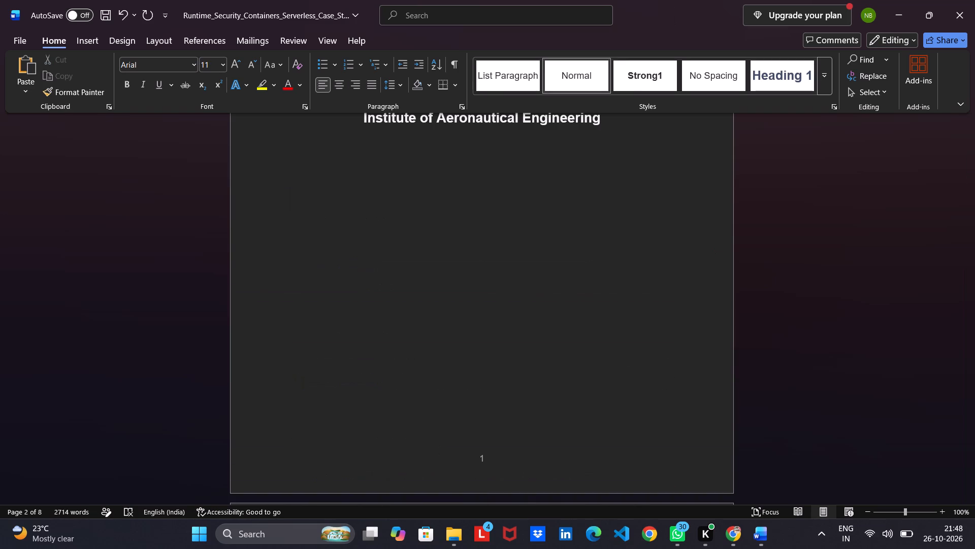
Delete the text "Runtime Security for Containers and Serverless" from the section 2 page header.
{"action": "scroll", "coordinate": [292, 225], "scroll_direction": "down", "scroll_amount": 2}
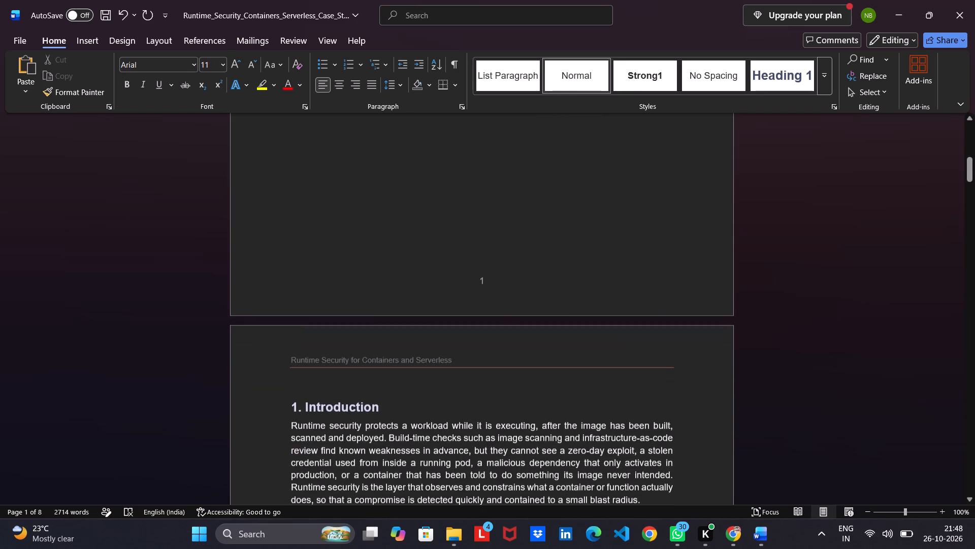
{"action": "left_click", "coordinate": [598, 363]}
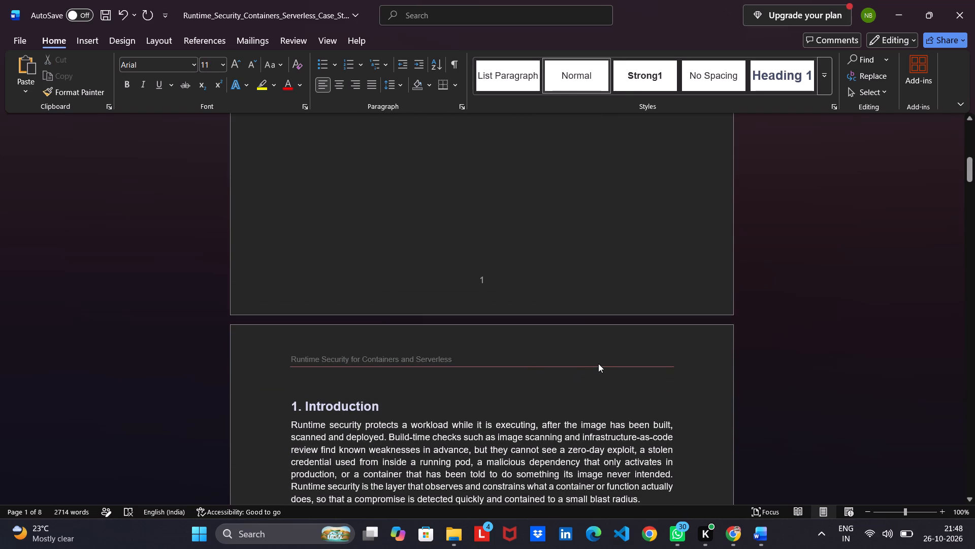
{"action": "left_click", "coordinate": [678, 362]}
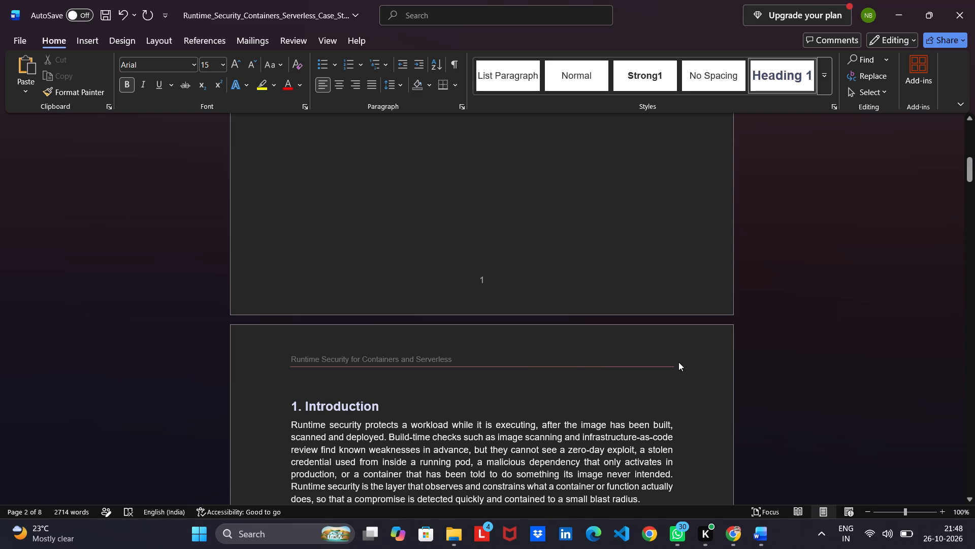
{"action": "double_click", "coordinate": [671, 362]}
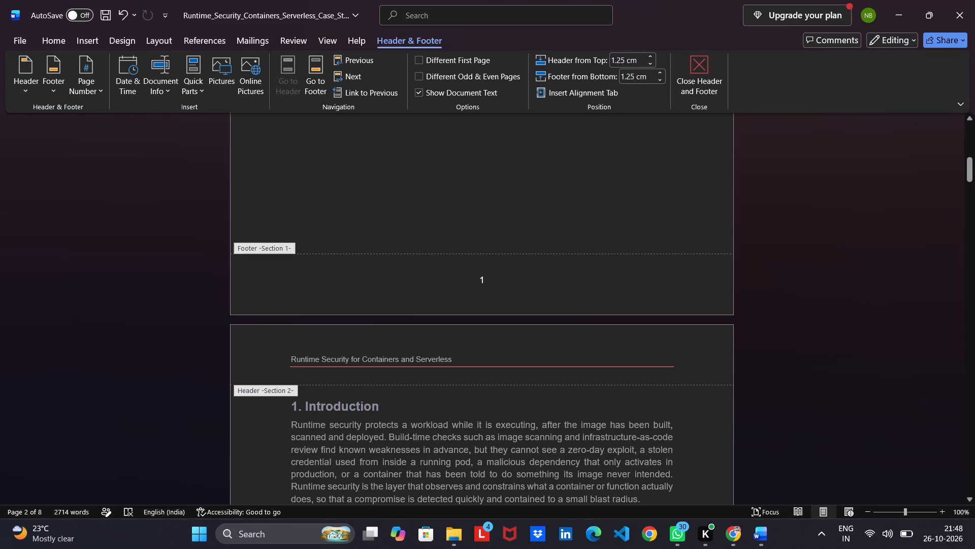
{"action": "left_click", "coordinate": [524, 375]}
{"action": "key", "text": "BackSpace"}
{"action": "key", "text": "BackSpace"}
{"action": "key", "text": "BackSpace"}
{"action": "key", "text": "BackSpace"}
{"action": "key", "text": "BackSpace"}
{"action": "key", "text": "BackSpace"}
{"action": "key", "text": "BackSpace"}
{"action": "key", "text": "BackSpace"}
{"action": "key", "text": "BackSpace"}
{"action": "key", "text": "BackSpace"}
{"action": "key", "text": "BackSpace"}
{"action": "key", "text": "BackSpace"}
{"action": "key", "text": "BackSpace"}
{"action": "key", "text": "BackSpace"}
{"action": "key", "text": "BackSpace"}
{"action": "key", "text": "BackSpace"}
{"action": "key", "text": "BackSpace"}
{"action": "key", "text": "BackSpace"}
{"action": "key", "text": "BackSpace"}
{"action": "key", "text": "BackSpace"}
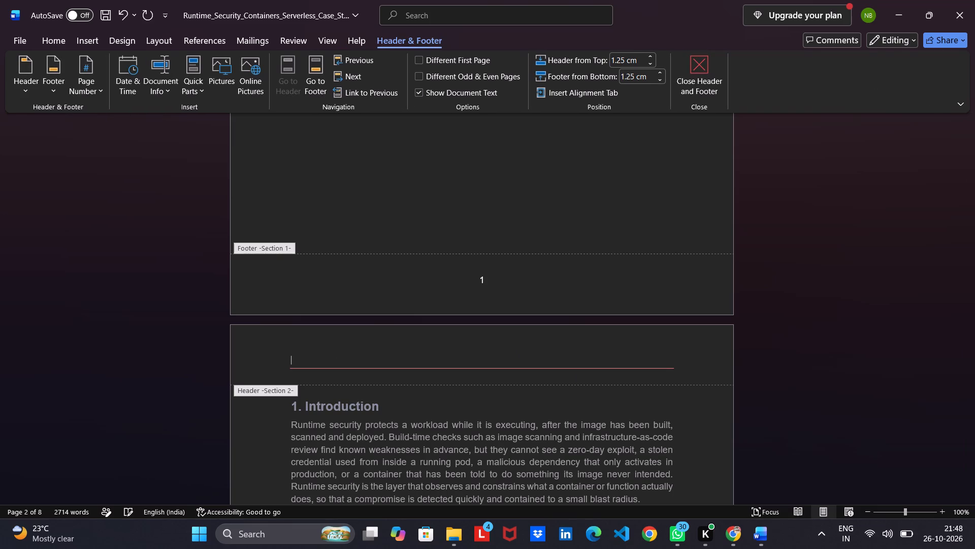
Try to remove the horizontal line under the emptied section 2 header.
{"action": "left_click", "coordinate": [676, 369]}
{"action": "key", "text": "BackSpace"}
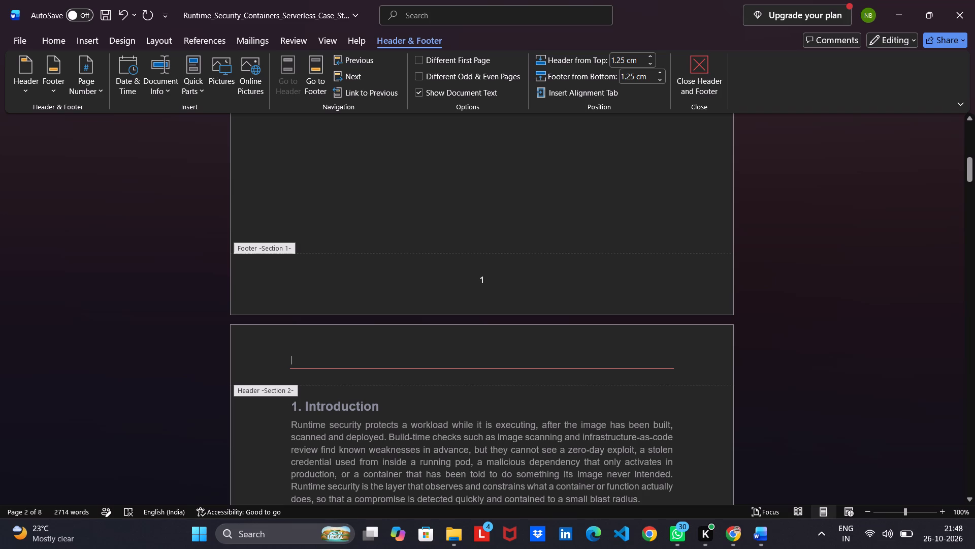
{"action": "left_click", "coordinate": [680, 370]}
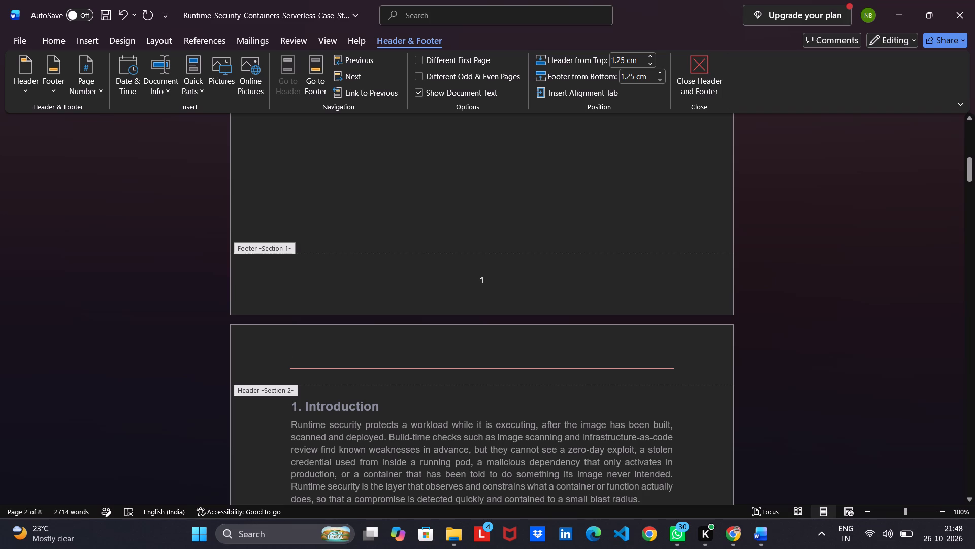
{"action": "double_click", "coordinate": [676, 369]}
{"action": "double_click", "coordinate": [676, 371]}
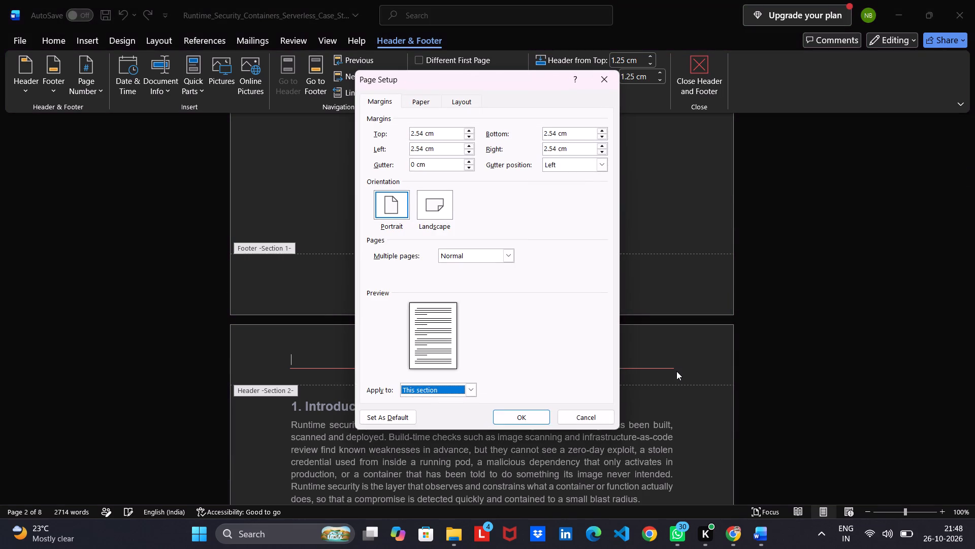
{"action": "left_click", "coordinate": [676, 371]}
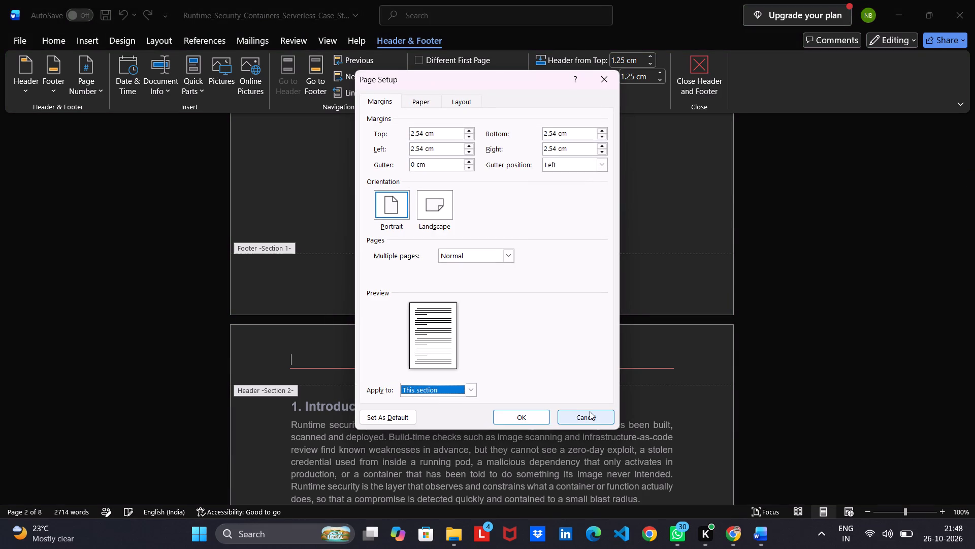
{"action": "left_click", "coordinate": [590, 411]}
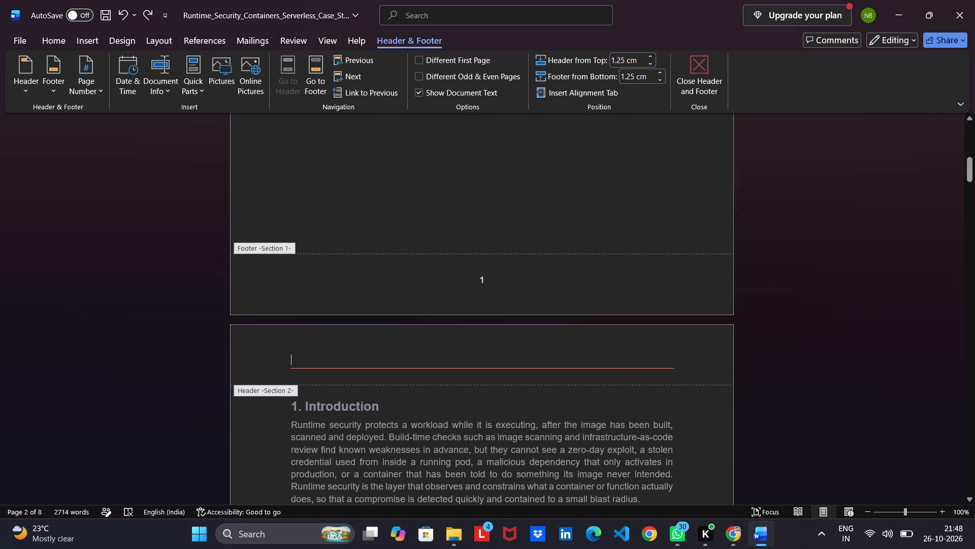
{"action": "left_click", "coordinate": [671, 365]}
Leave header editing and collapse the body text under the "1. Introduction" heading.
{"action": "left_click", "coordinate": [288, 409]}
{"action": "triple_click", "coordinate": [288, 409]}
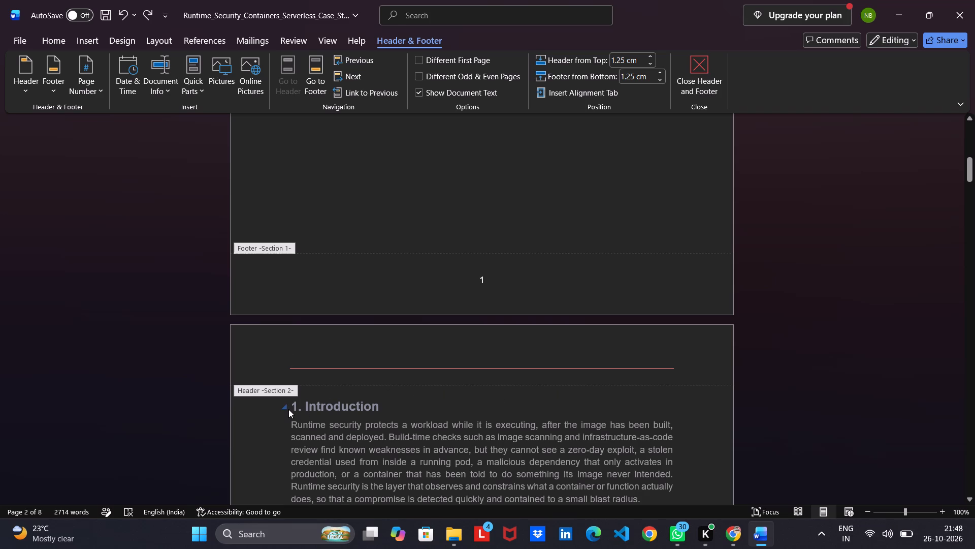
{"action": "left_click", "coordinate": [279, 403]}
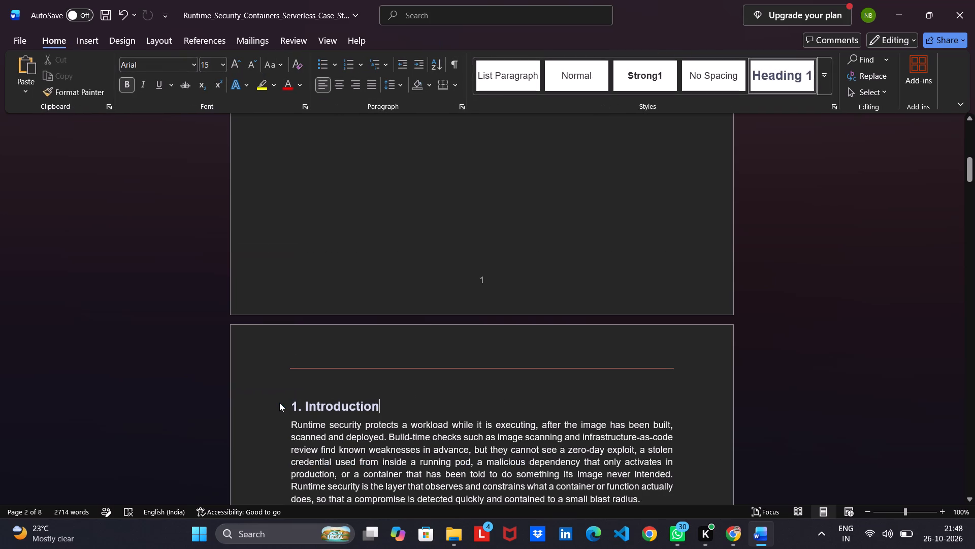
{"action": "double_click", "coordinate": [279, 403]}
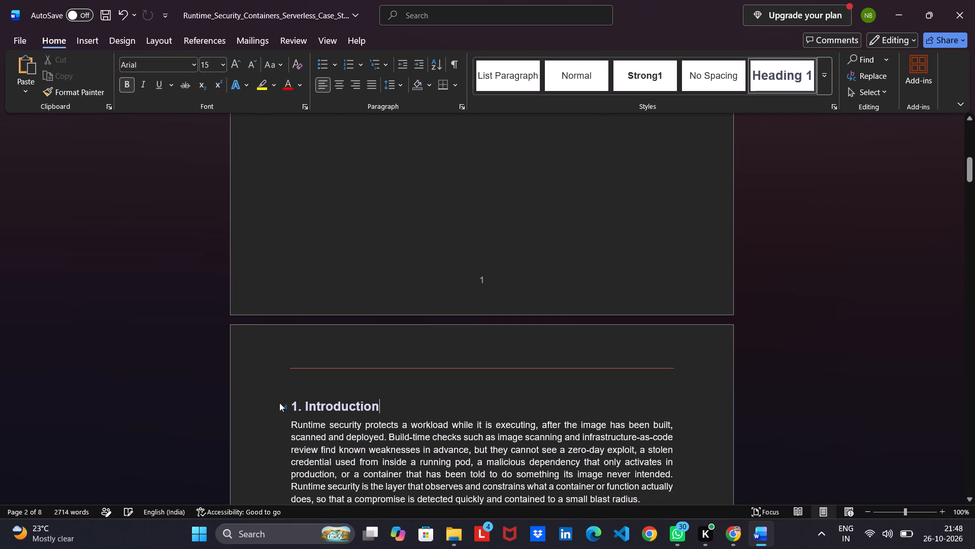
{"action": "double_click", "coordinate": [279, 403]}
{"action": "left_click", "coordinate": [279, 403]}
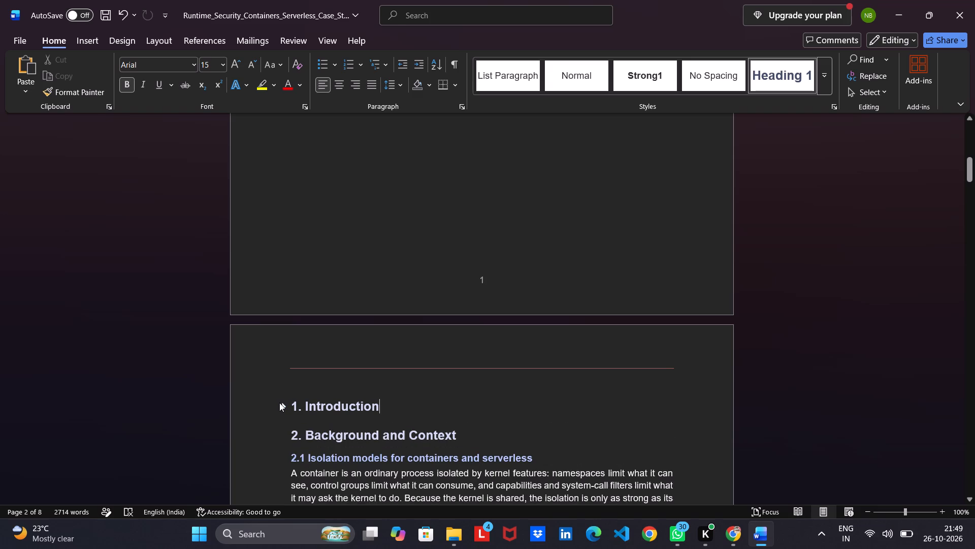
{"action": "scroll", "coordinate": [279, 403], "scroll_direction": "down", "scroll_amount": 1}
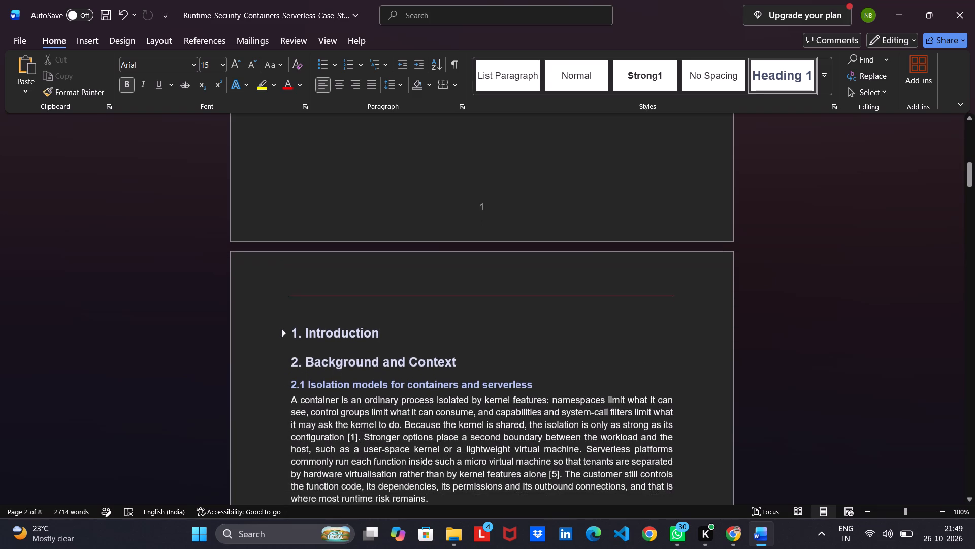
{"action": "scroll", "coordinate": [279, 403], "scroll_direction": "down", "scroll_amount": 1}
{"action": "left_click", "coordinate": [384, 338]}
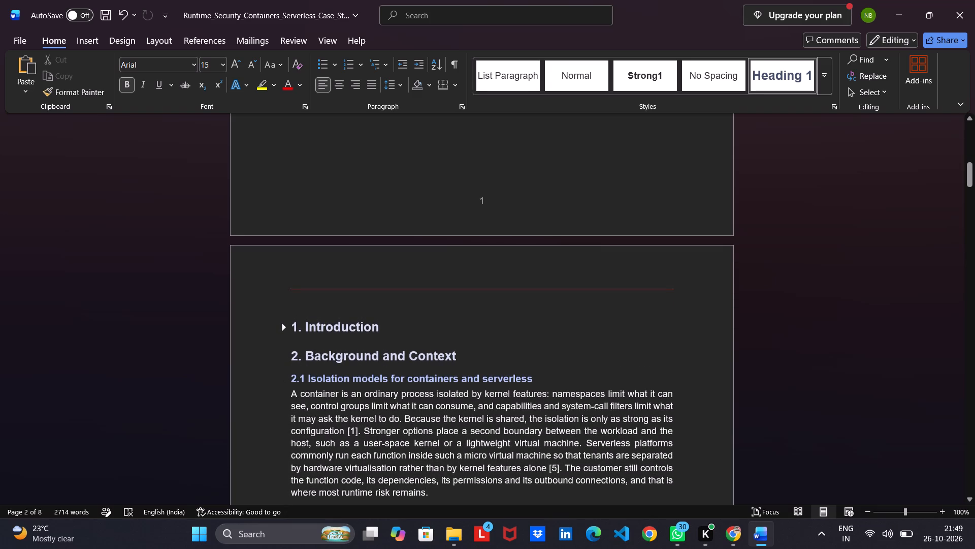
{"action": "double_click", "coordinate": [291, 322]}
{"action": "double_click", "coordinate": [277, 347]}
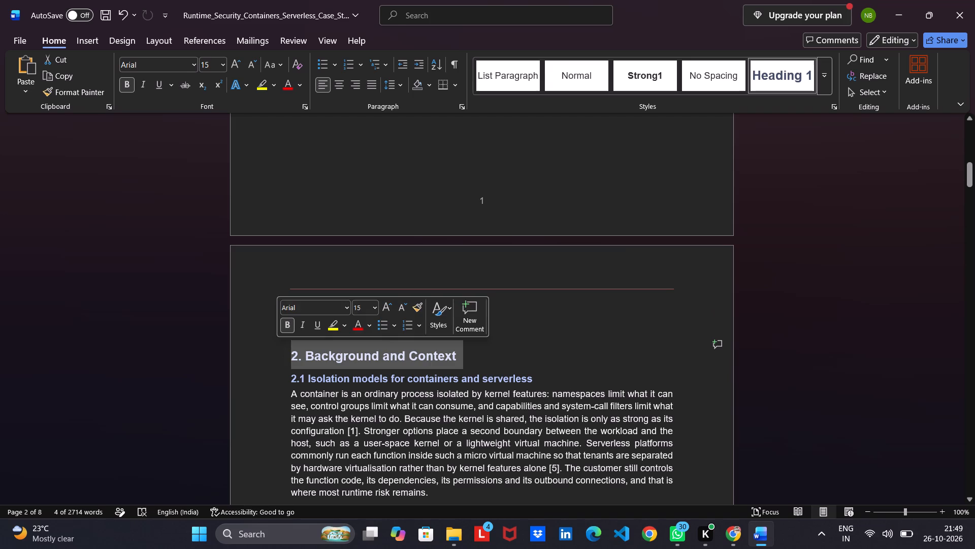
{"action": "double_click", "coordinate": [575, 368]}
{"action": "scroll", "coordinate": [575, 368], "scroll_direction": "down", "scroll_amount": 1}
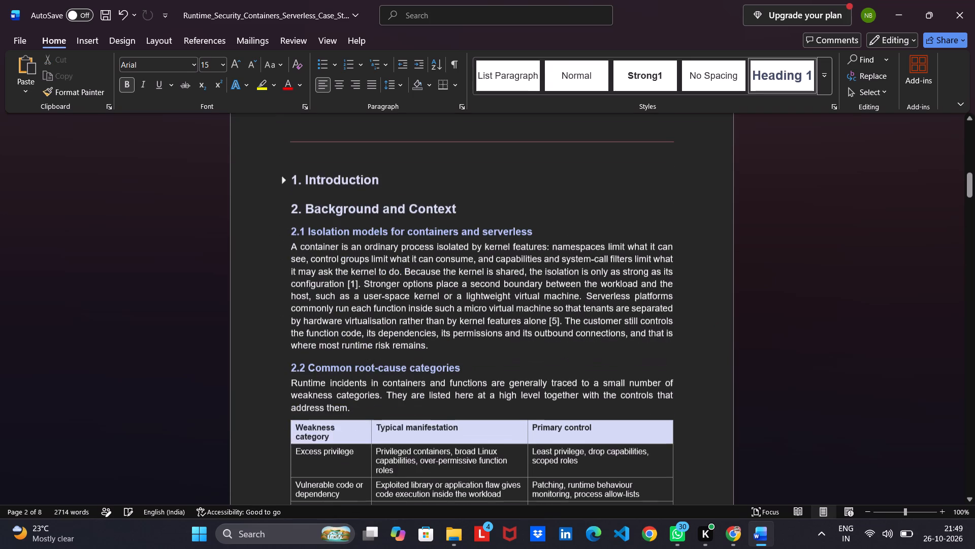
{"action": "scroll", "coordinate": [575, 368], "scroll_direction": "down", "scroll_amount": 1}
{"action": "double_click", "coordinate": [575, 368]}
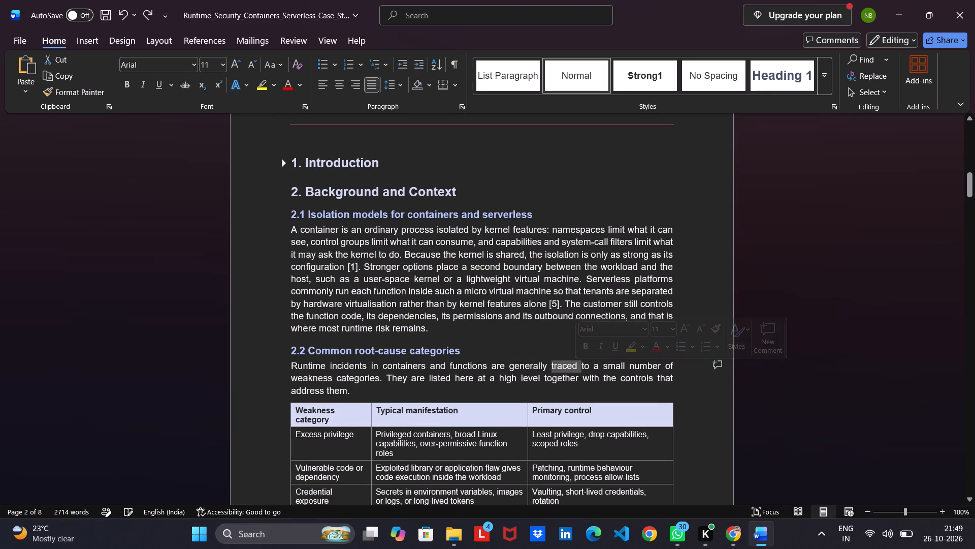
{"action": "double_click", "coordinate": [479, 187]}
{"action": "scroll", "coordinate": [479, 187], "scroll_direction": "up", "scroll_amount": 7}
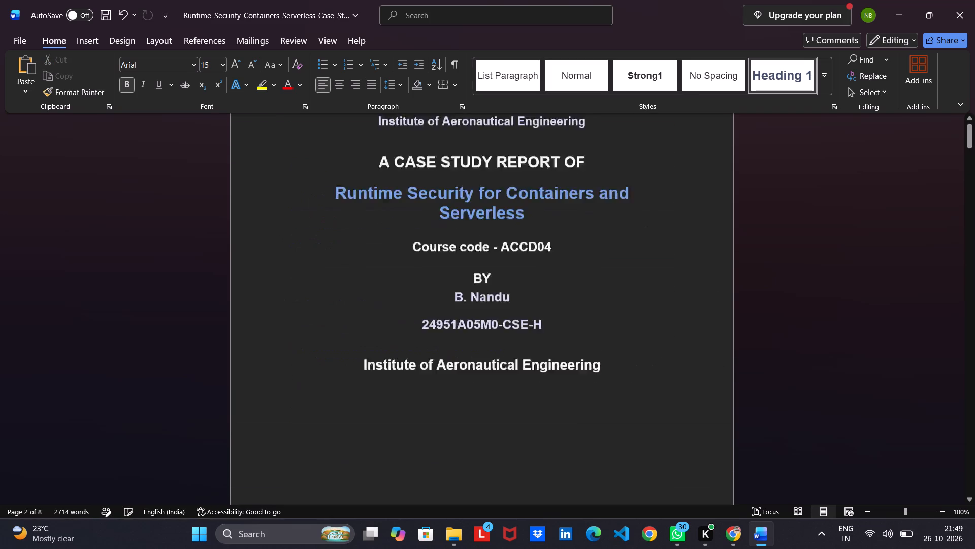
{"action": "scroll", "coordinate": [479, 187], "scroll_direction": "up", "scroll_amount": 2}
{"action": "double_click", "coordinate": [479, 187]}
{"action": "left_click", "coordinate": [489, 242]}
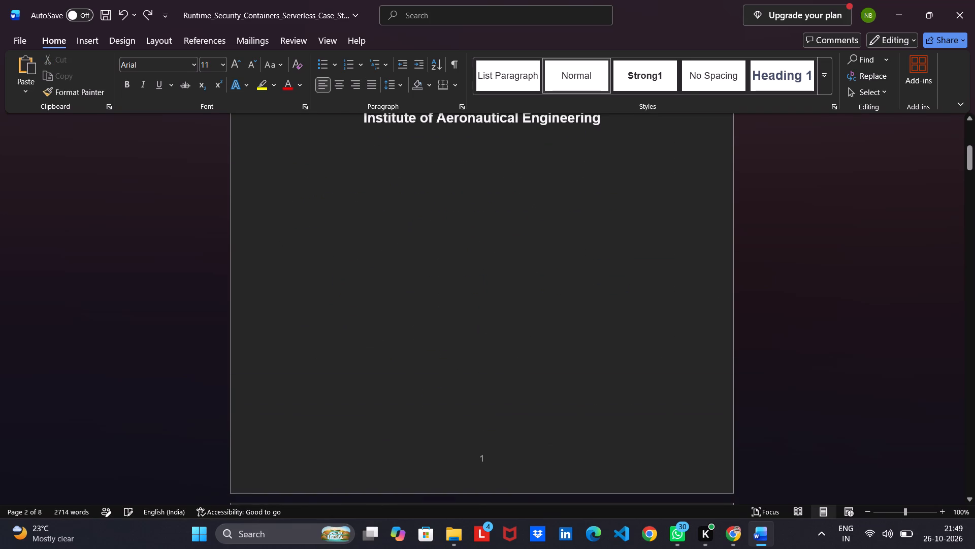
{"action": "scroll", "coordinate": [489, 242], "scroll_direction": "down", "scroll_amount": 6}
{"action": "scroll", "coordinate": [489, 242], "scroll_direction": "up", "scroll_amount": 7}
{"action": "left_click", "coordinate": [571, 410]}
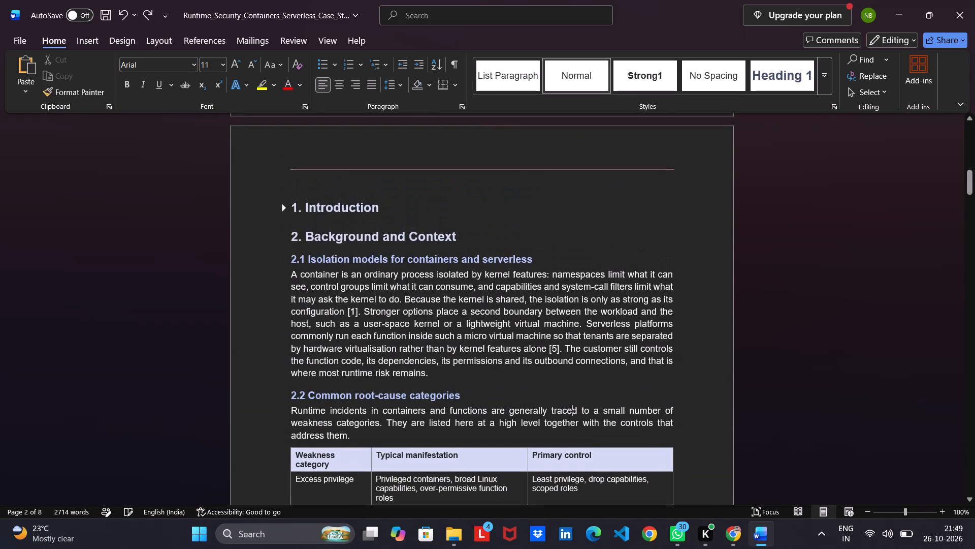
Switch to the AAT-II page in Chrome and get the assignment question for ACSD20 Cloud Application Development.
{"action": "left_click", "coordinate": [725, 532]}
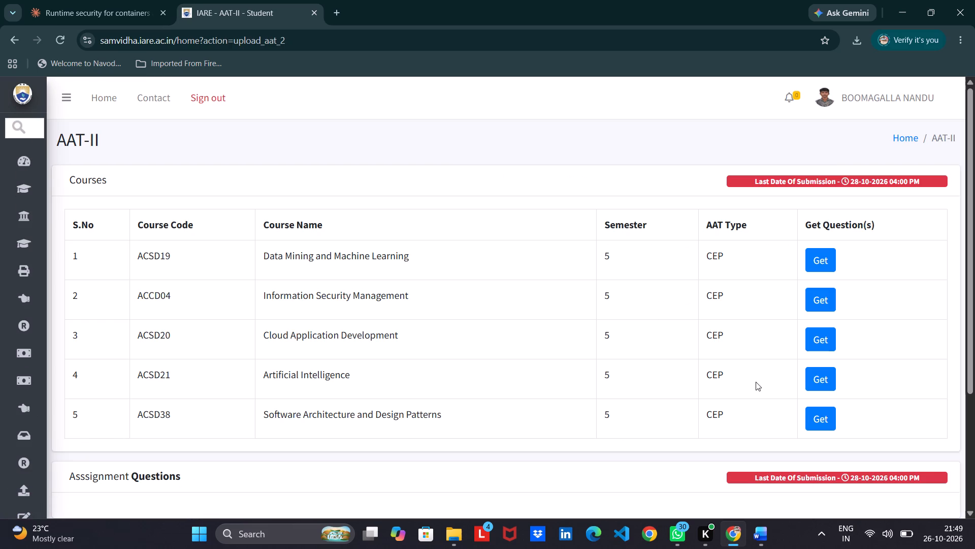
{"action": "left_click", "coordinate": [822, 338]}
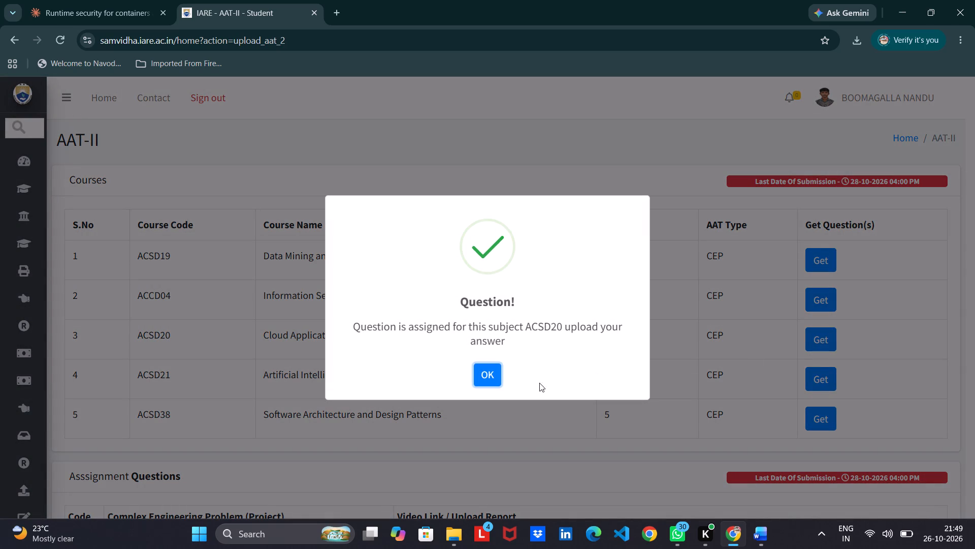
{"action": "left_click", "coordinate": [494, 370]}
{"action": "scroll", "coordinate": [494, 370], "scroll_direction": "down", "scroll_amount": 3}
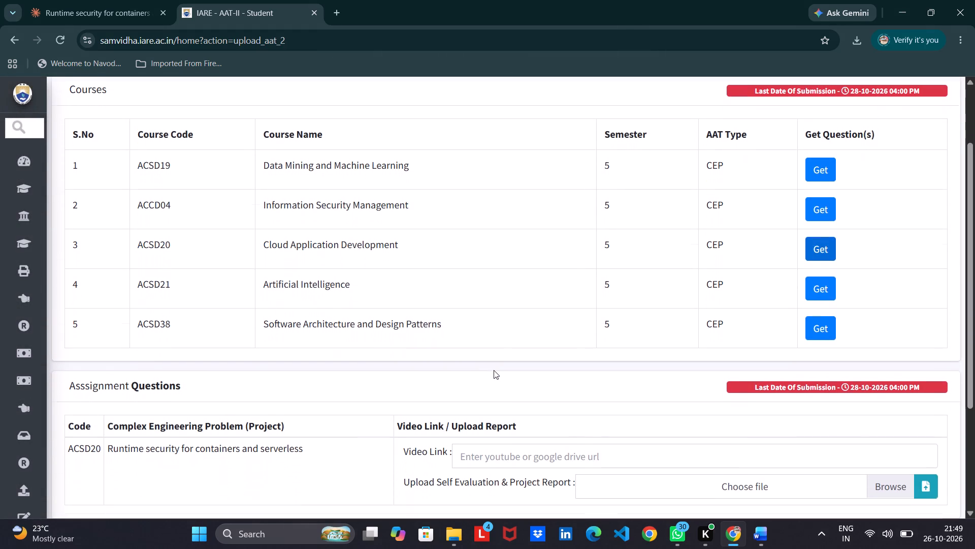
{"action": "scroll", "coordinate": [494, 370], "scroll_direction": "down", "scroll_amount": 1}
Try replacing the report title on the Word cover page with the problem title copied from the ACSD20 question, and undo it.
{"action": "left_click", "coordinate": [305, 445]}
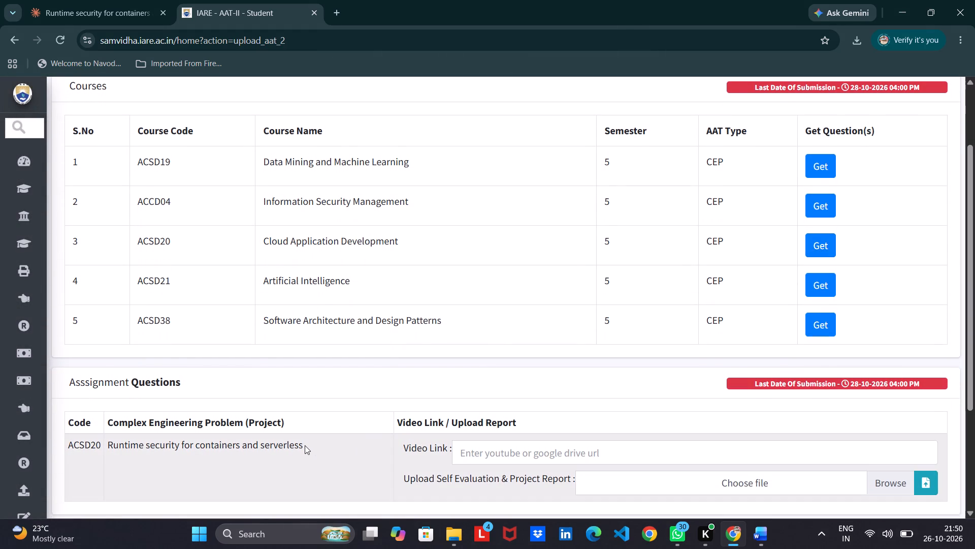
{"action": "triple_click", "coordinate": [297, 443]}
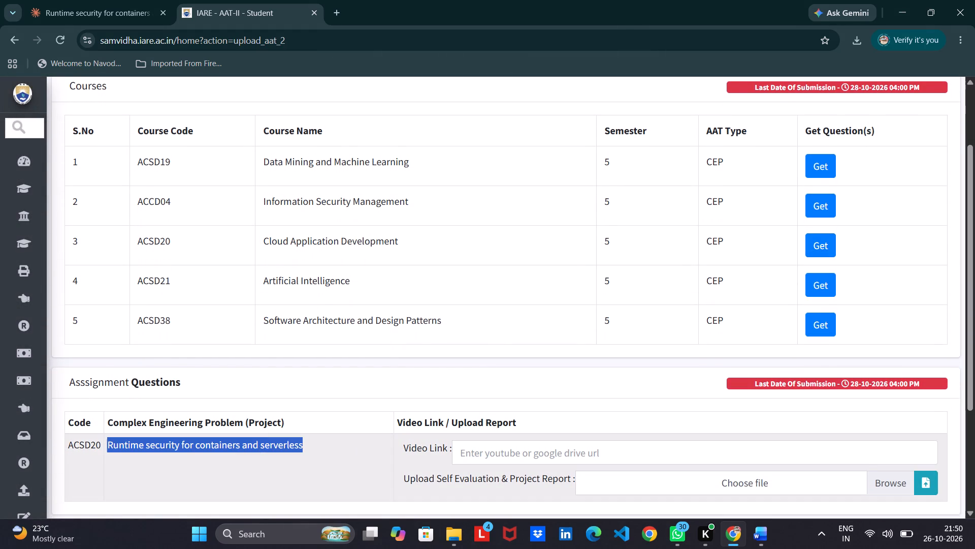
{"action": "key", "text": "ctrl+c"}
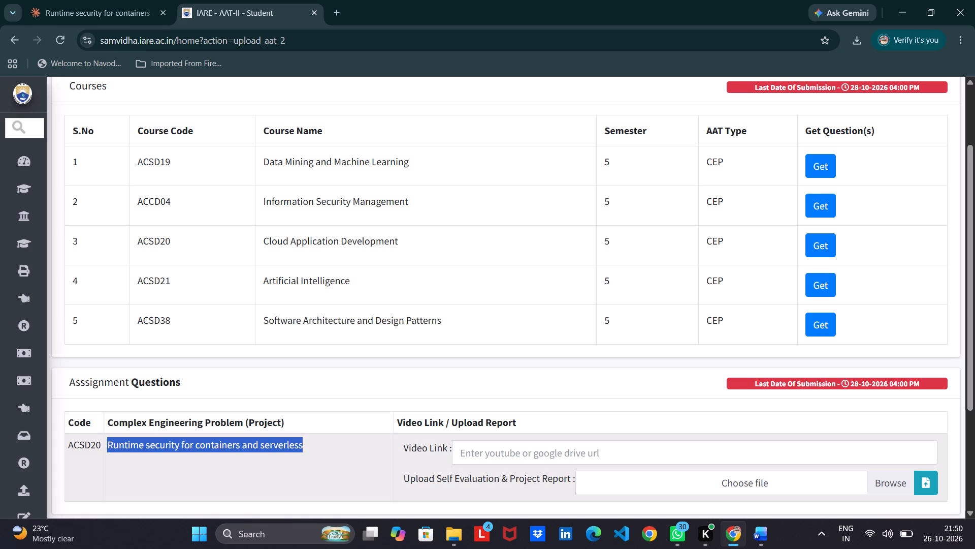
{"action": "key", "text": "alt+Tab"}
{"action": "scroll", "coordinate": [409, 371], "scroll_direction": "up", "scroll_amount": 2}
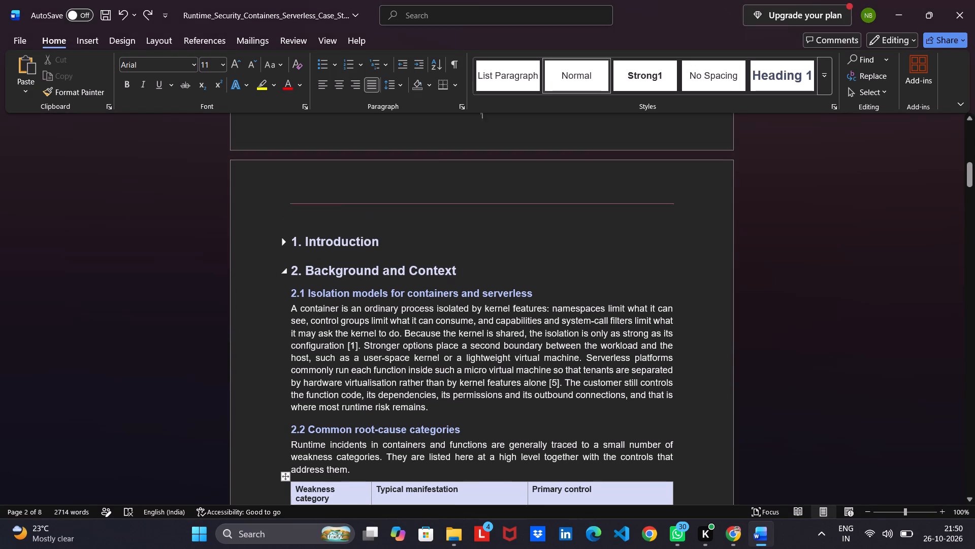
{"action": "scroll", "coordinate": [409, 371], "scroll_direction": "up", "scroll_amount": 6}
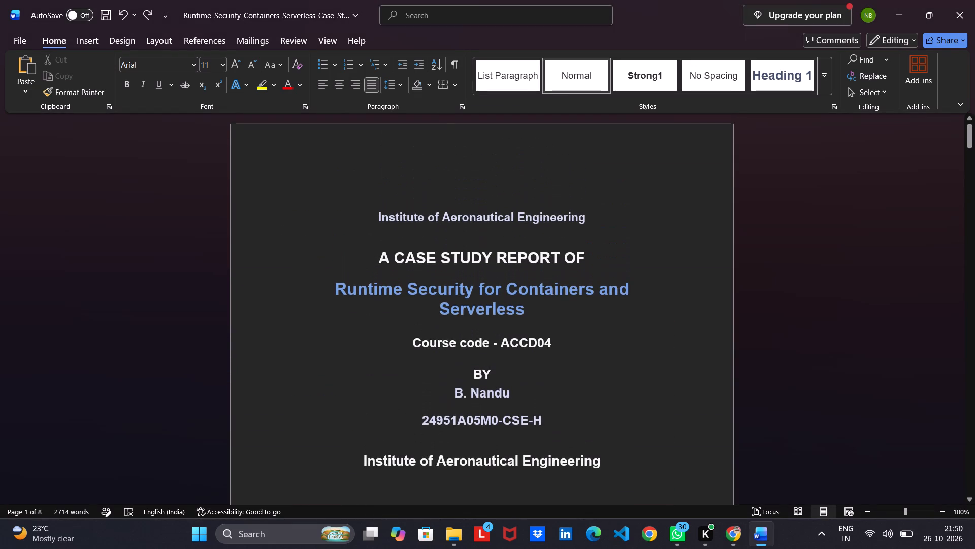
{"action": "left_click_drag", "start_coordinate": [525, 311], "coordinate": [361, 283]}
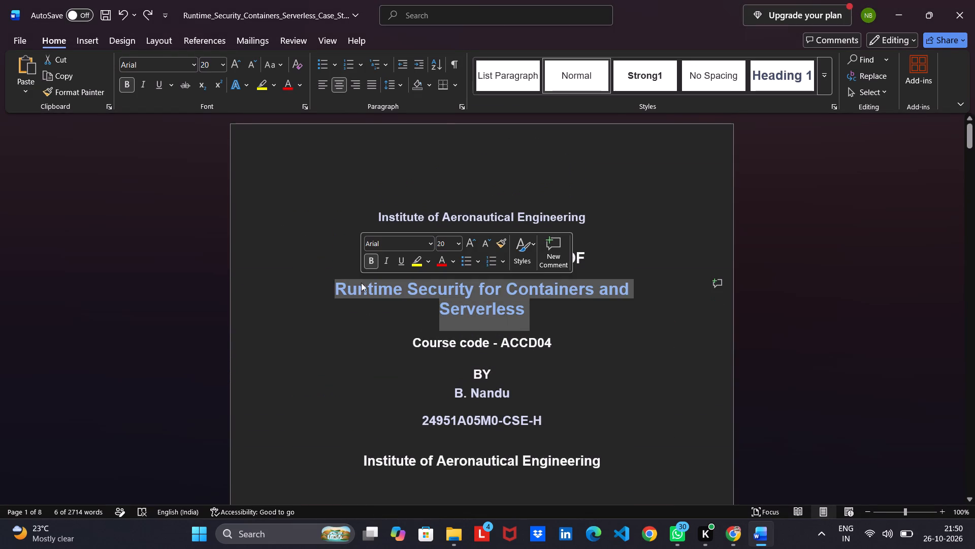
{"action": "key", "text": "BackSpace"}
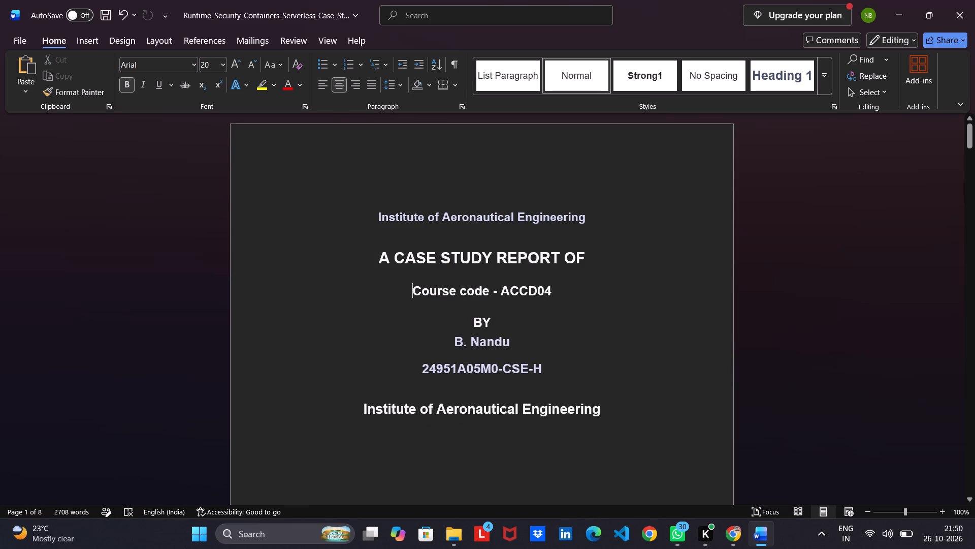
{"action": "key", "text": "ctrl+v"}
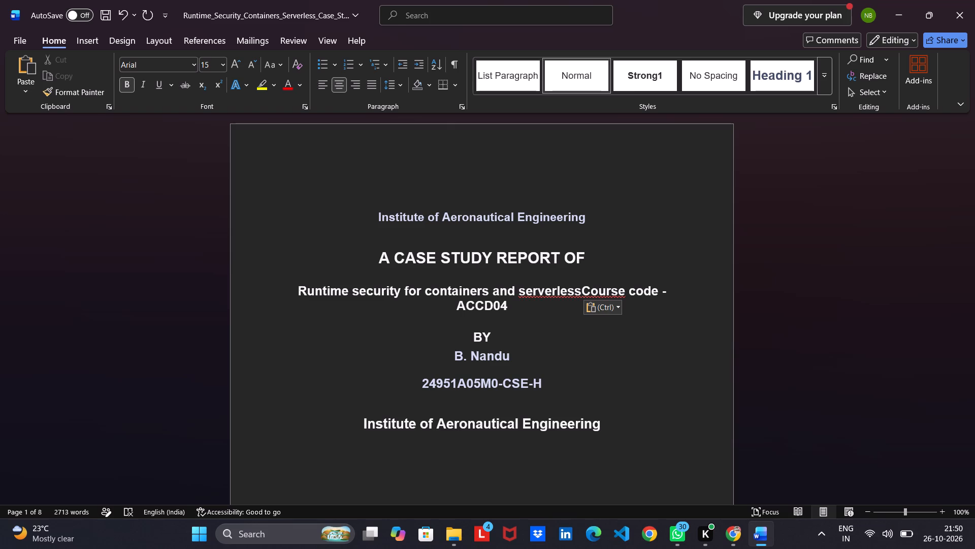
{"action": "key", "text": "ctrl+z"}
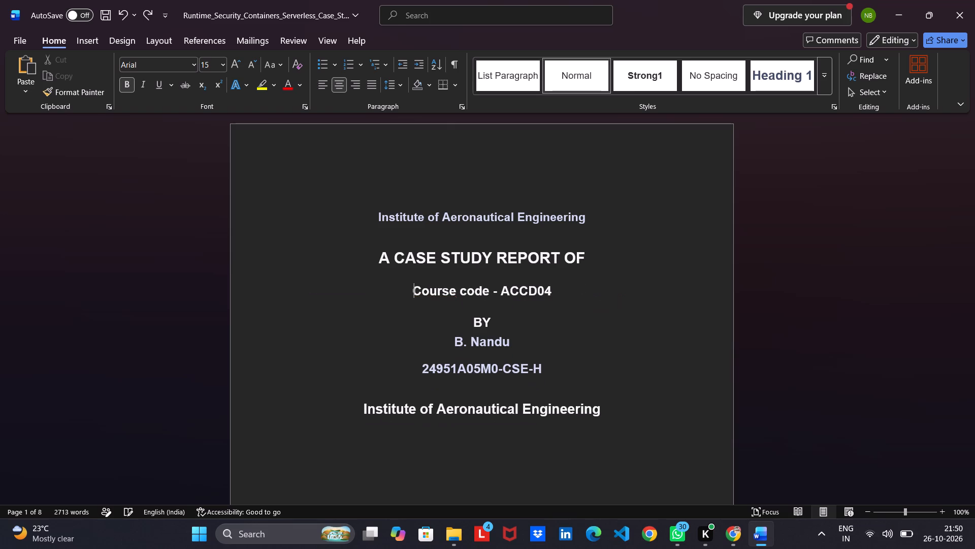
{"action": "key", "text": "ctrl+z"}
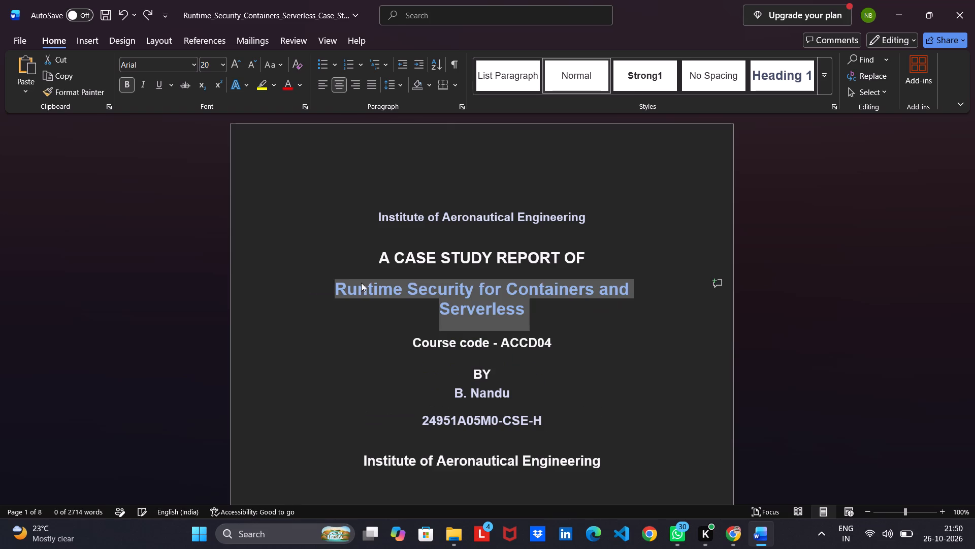
Change the course code on the cover page to ACSD20 and check it against the AAT-II page in Chrome.
{"action": "left_click", "coordinate": [555, 345]}
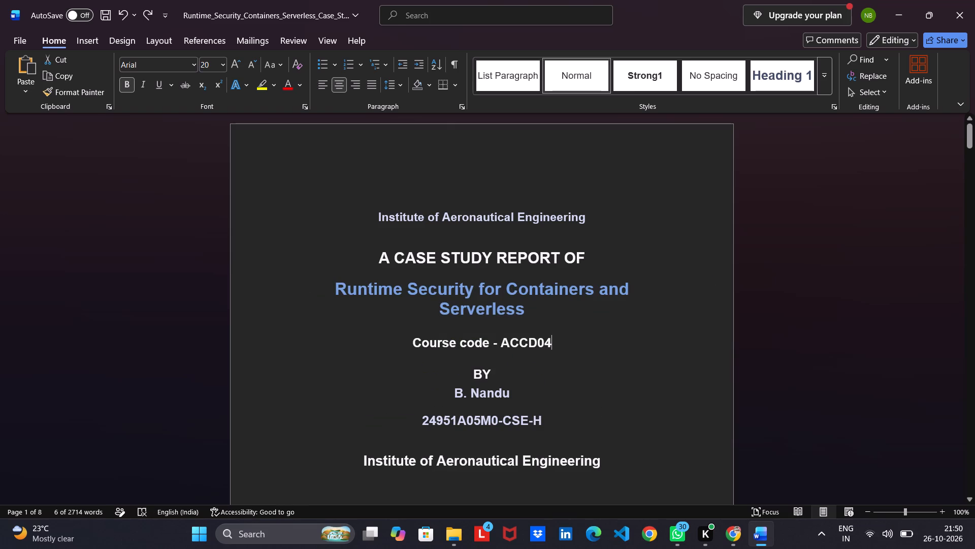
{"action": "key", "text": "BackSpace"}
{"action": "key", "text": "BackSpace"}
{"action": "key", "text": "BackSpace"}
{"action": "key", "text": "BackSpace"}
{"action": "key", "text": "s"}
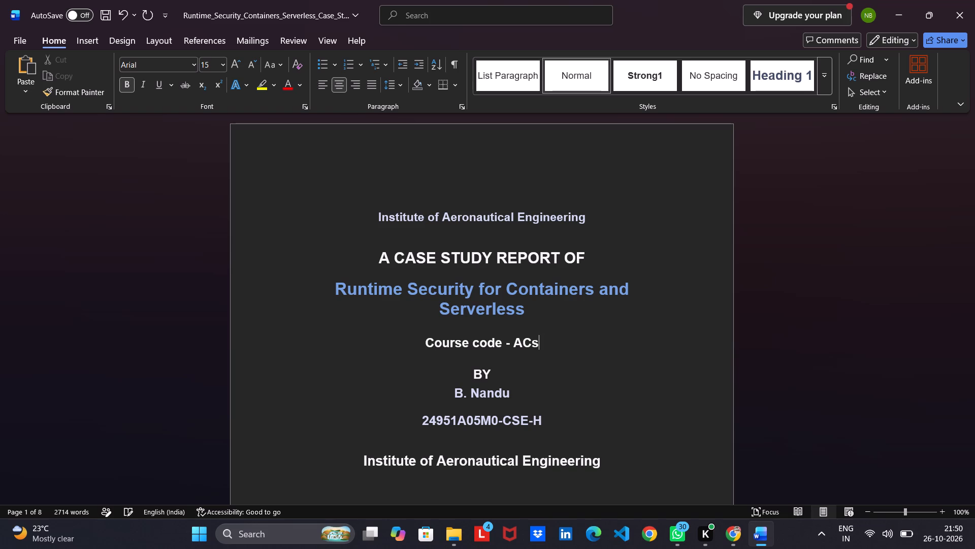
{"action": "key", "text": "BackSpace"}
{"action": "key", "text": "shift+s"}
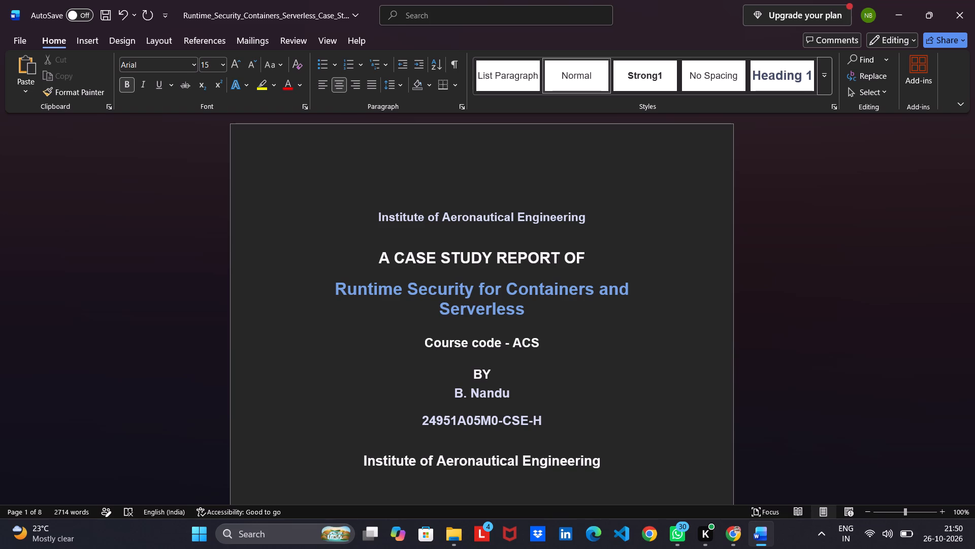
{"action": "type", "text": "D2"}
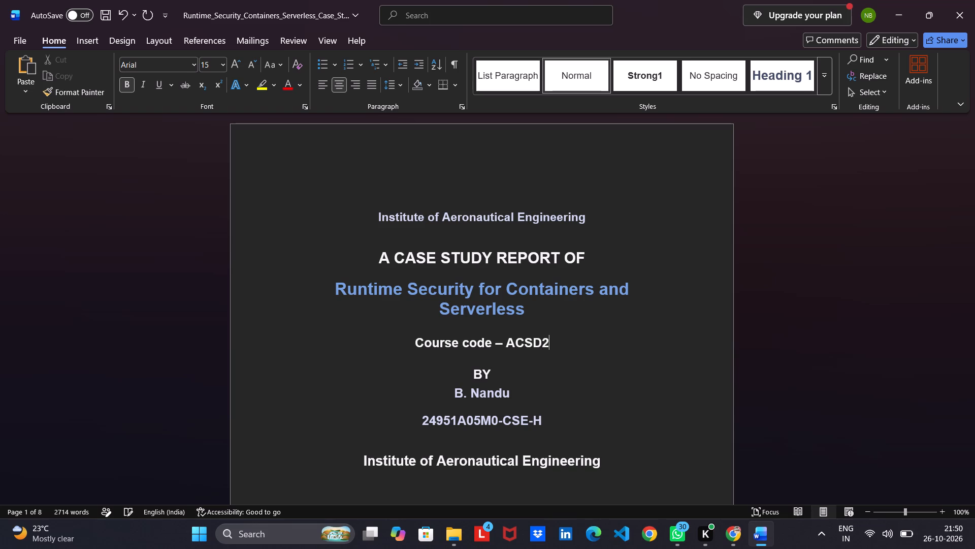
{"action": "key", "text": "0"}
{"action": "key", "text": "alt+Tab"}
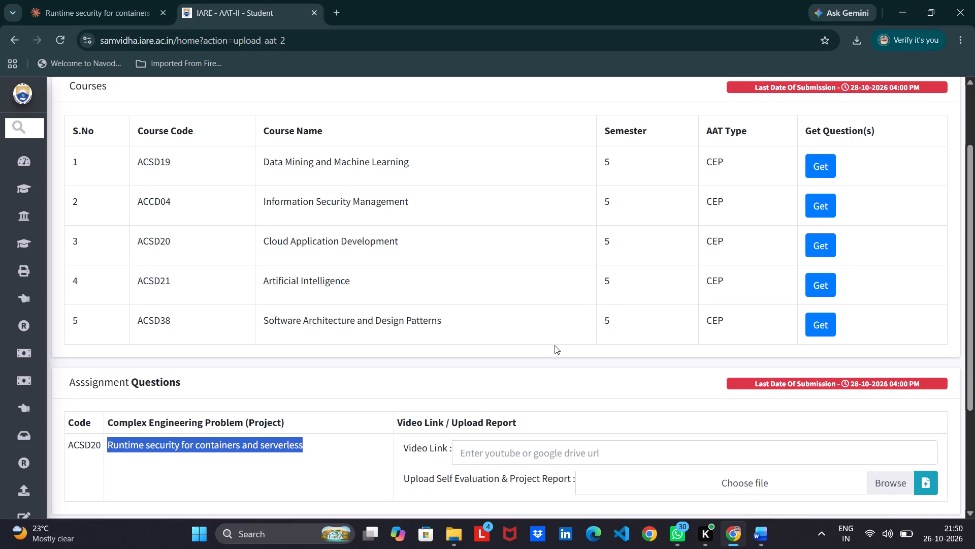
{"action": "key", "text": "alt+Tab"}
Look through the report's pages from the cover to the results tables to check the layout.
{"action": "scroll", "coordinate": [571, 408], "scroll_direction": "down", "scroll_amount": 2}
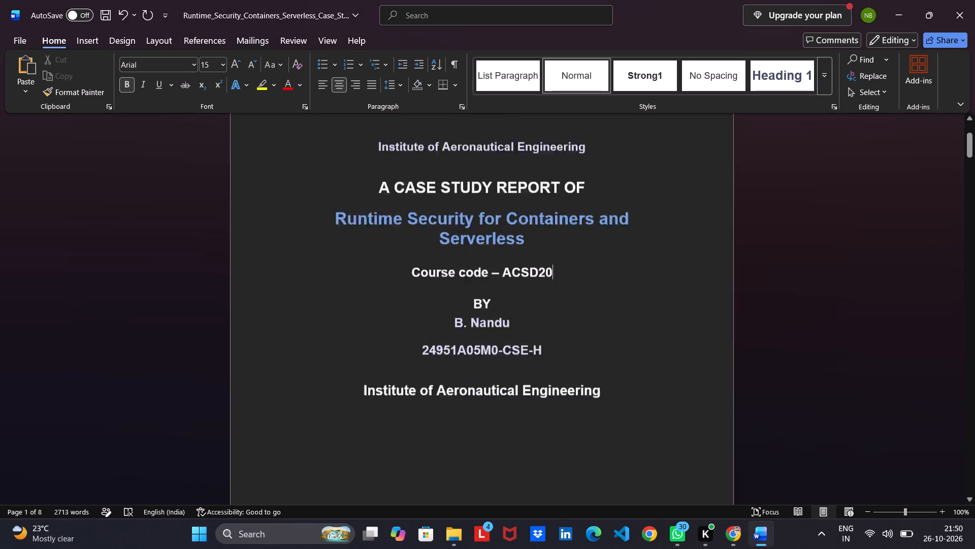
{"action": "scroll", "coordinate": [571, 408], "scroll_direction": "down", "scroll_amount": 19}
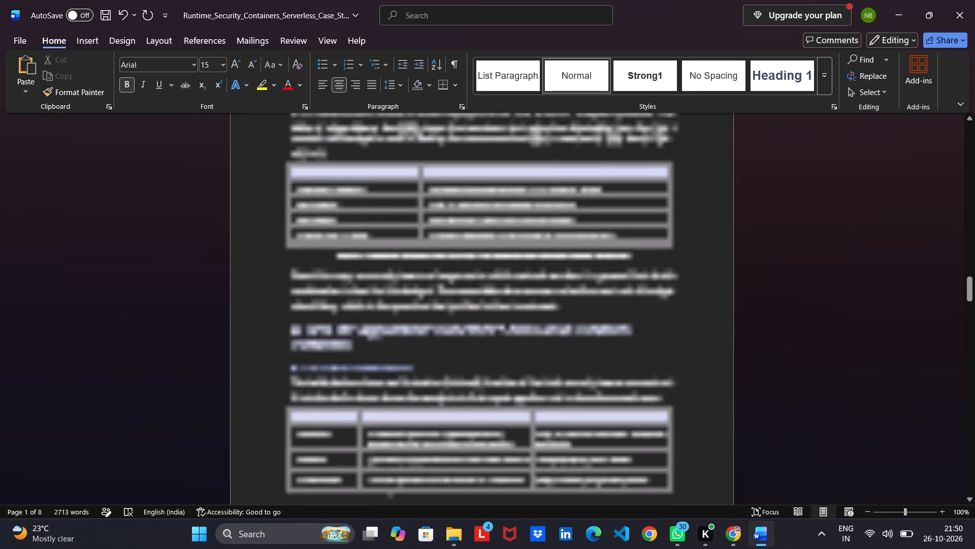
{"action": "scroll", "coordinate": [571, 408], "scroll_direction": "down", "scroll_amount": 15}
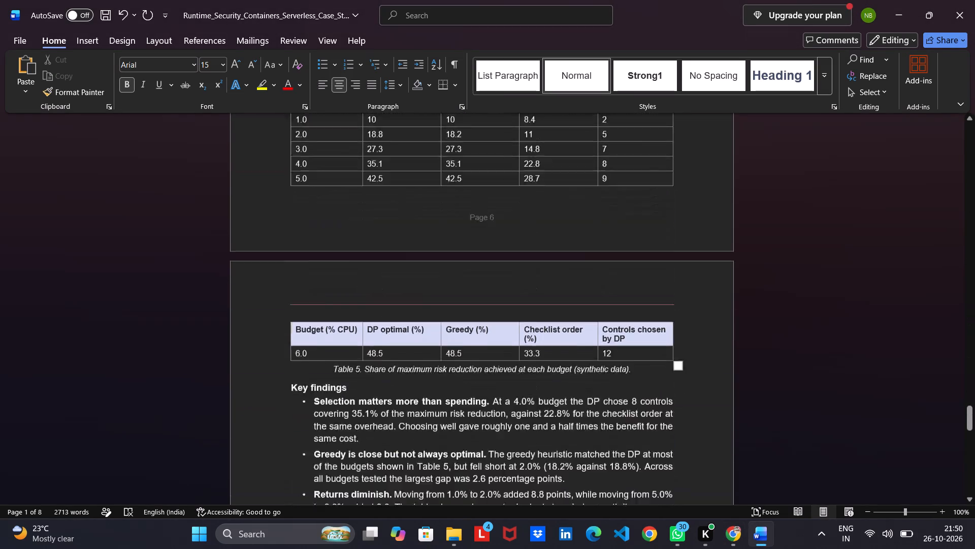
{"action": "scroll", "coordinate": [571, 408], "scroll_direction": "down", "scroll_amount": 2}
{"action": "scroll", "coordinate": [571, 408], "scroll_direction": "up", "scroll_amount": 8}
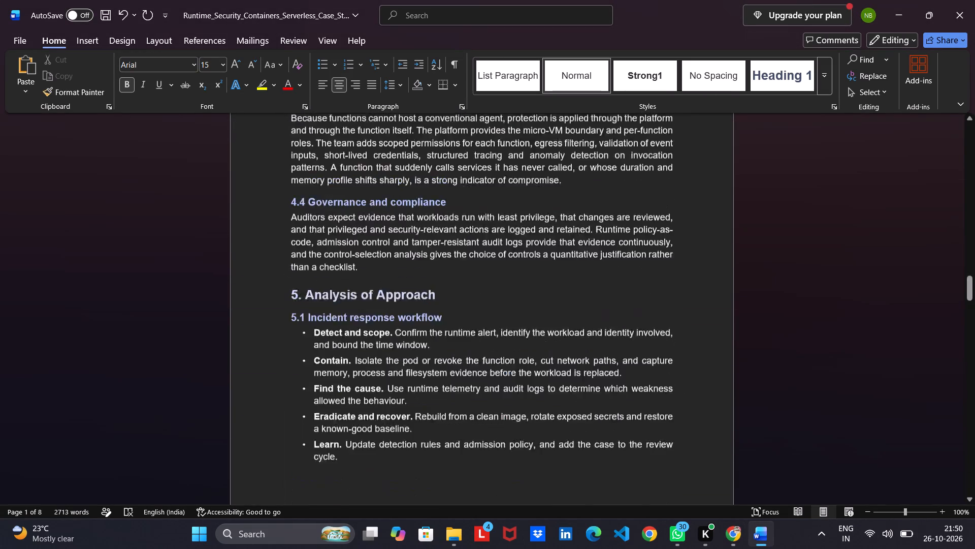
Save the report as a PDF named "cad aat 2" in the B.N folder under Downloads.
{"action": "left_click", "coordinate": [15, 32]}
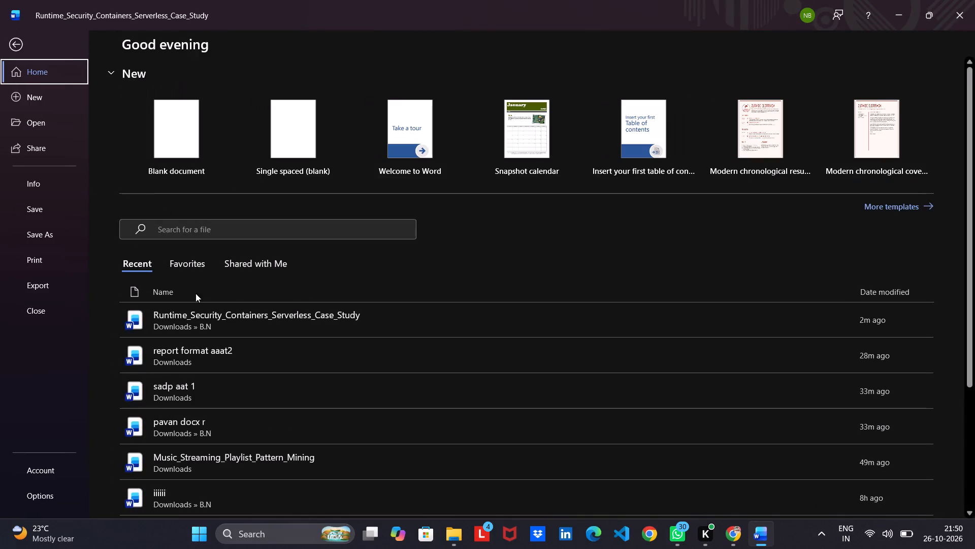
{"action": "left_click", "coordinate": [32, 233]}
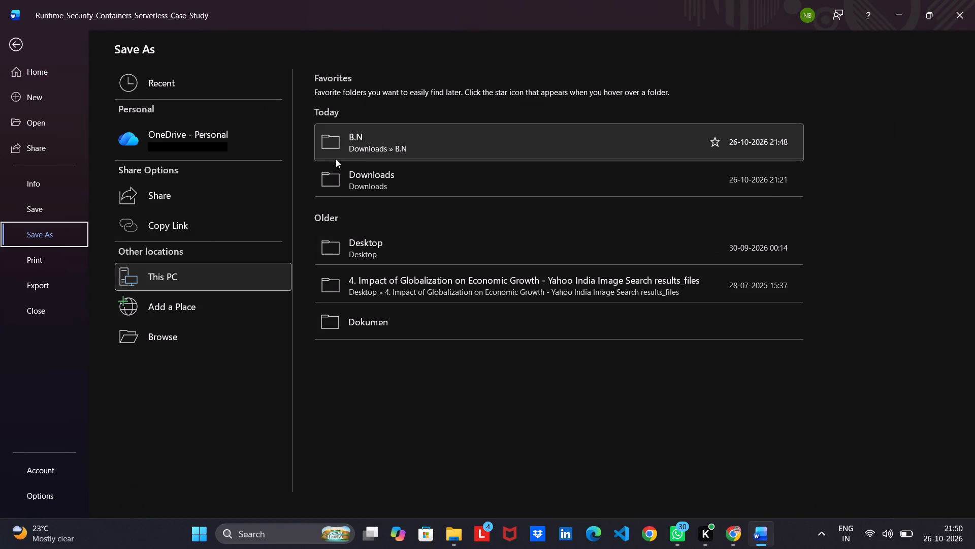
{"action": "left_click", "coordinate": [364, 149]}
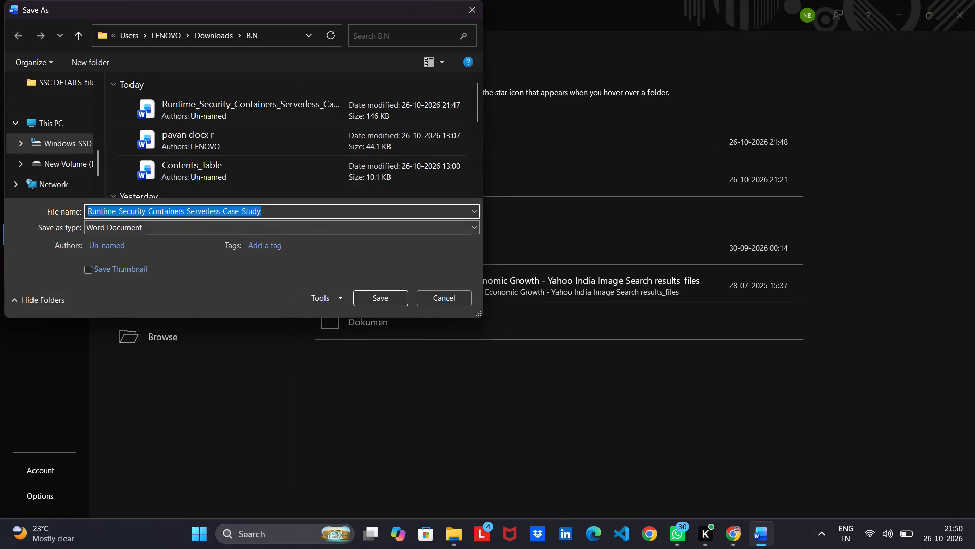
{"action": "key", "text": "BackSpace"}
{"action": "type", "text": "cad"}
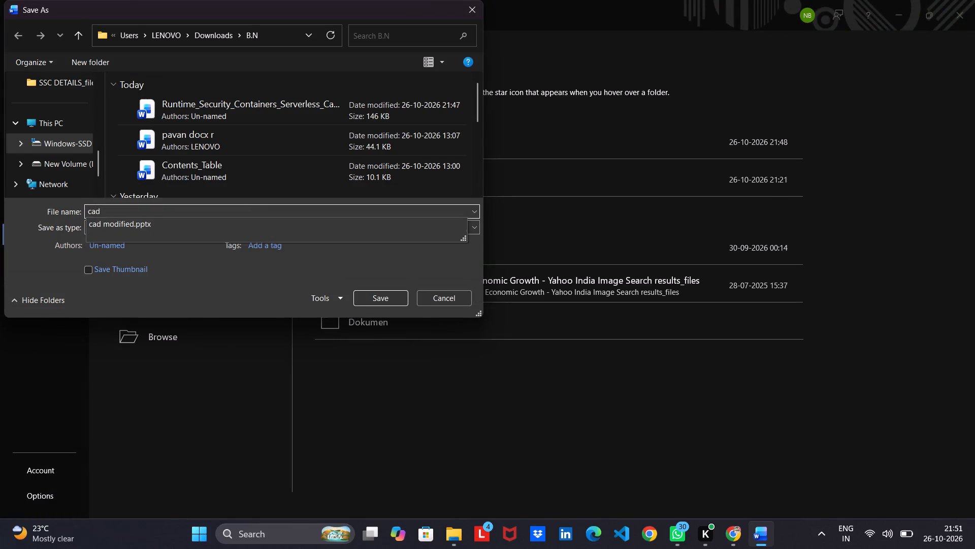
{"action": "key", "text": "space"}
{"action": "type", "text": "aat"}
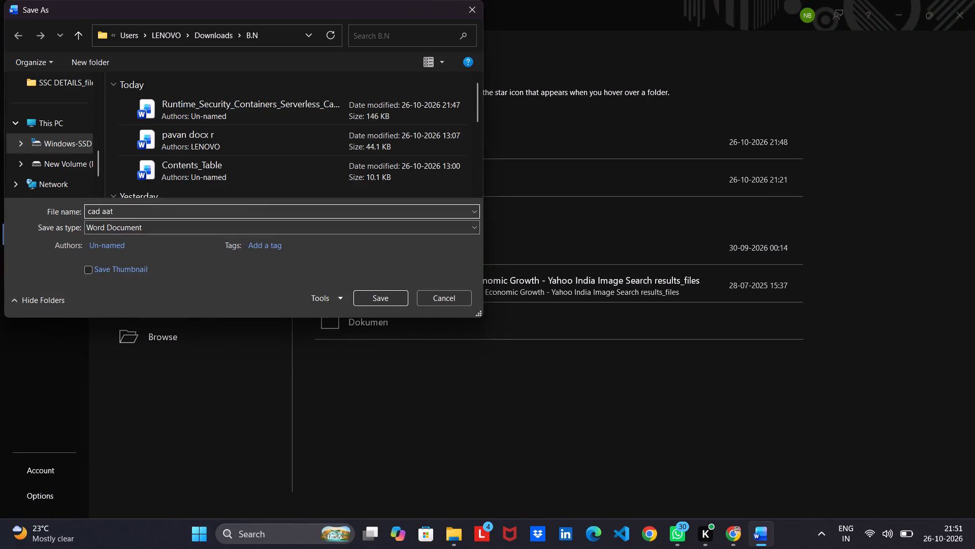
{"action": "key", "text": "space"}
{"action": "type", "text": "2"}
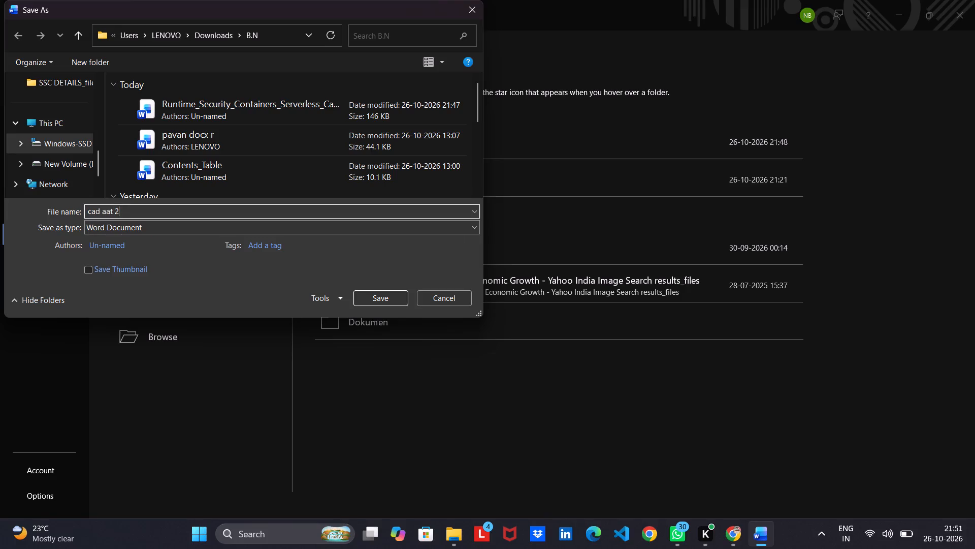
{"action": "left_click", "coordinate": [411, 229]}
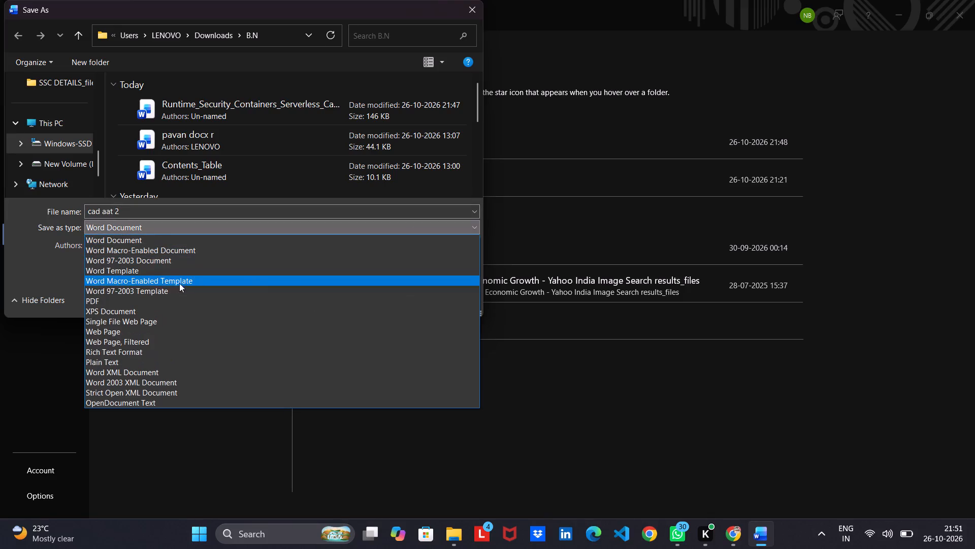
{"action": "left_click", "coordinate": [165, 298]}
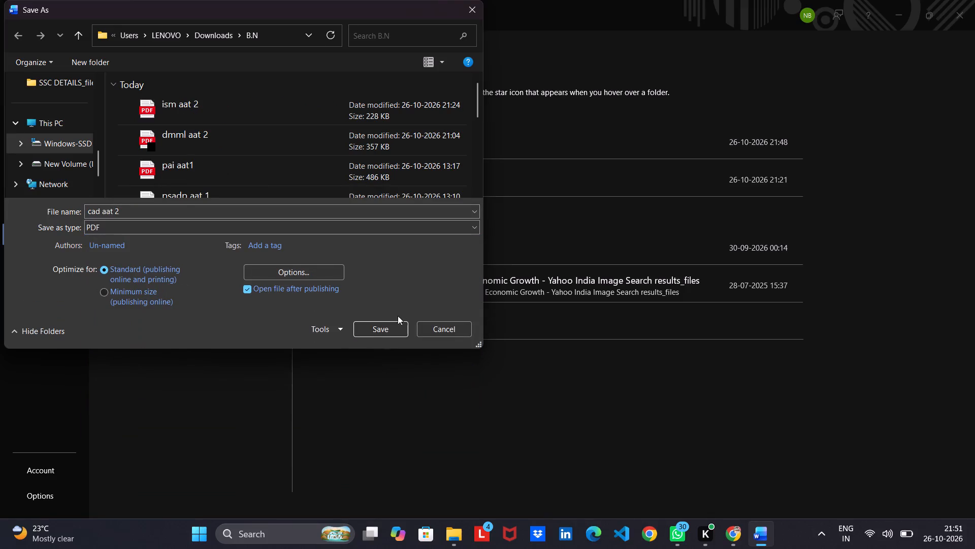
{"action": "left_click", "coordinate": [389, 322]}
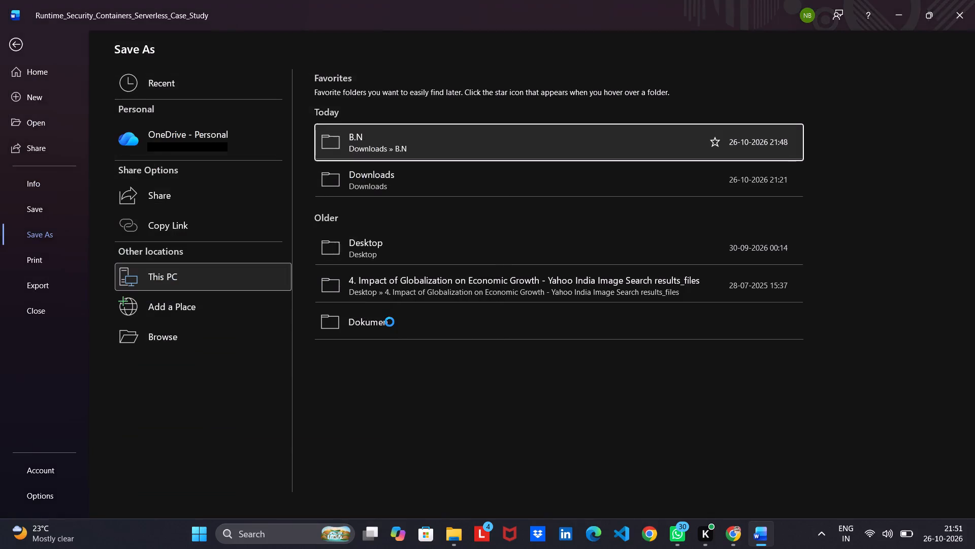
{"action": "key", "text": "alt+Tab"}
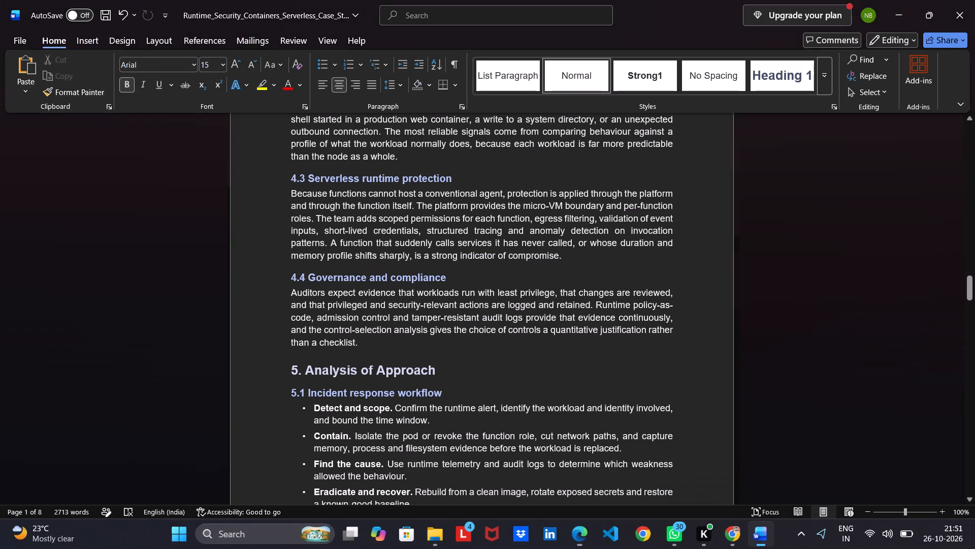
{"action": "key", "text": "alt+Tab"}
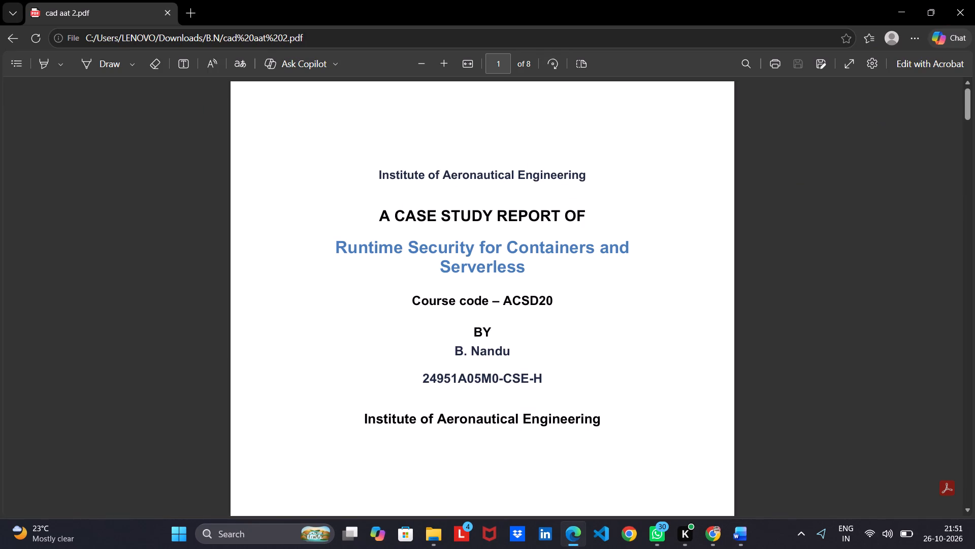
Close the exported PDF and the Word report, saving the report's changes in the B.N folder.
{"action": "left_click", "coordinate": [974, 2]}
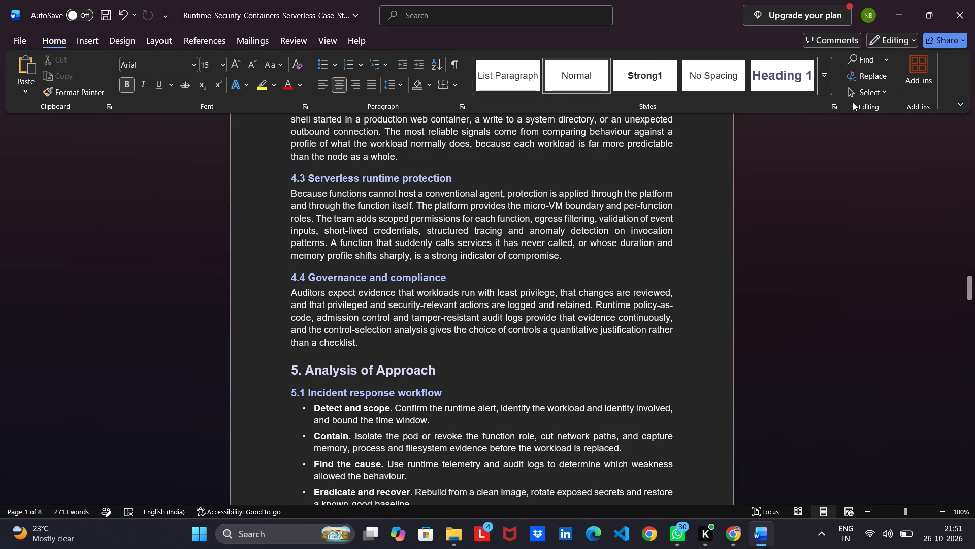
{"action": "left_click", "coordinate": [957, 19]}
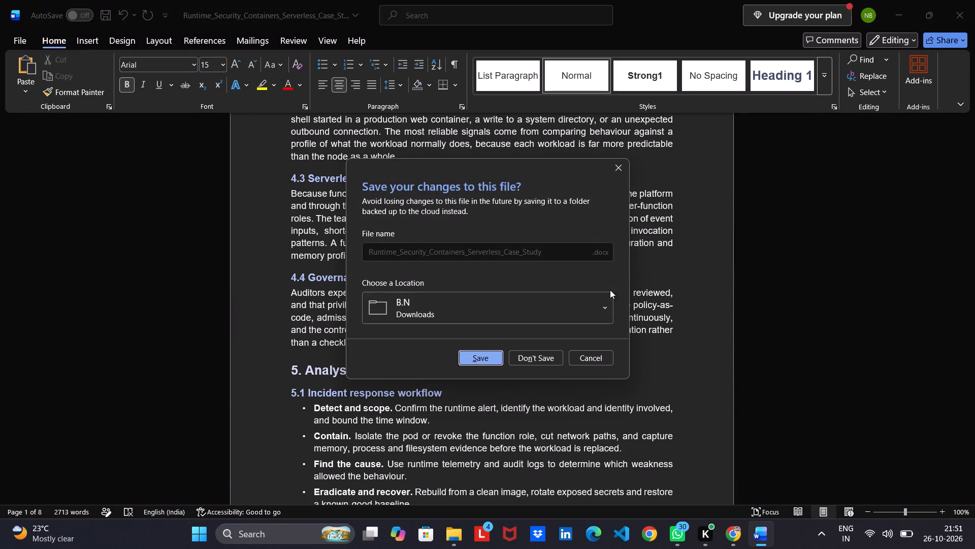
{"action": "left_click", "coordinate": [487, 352]}
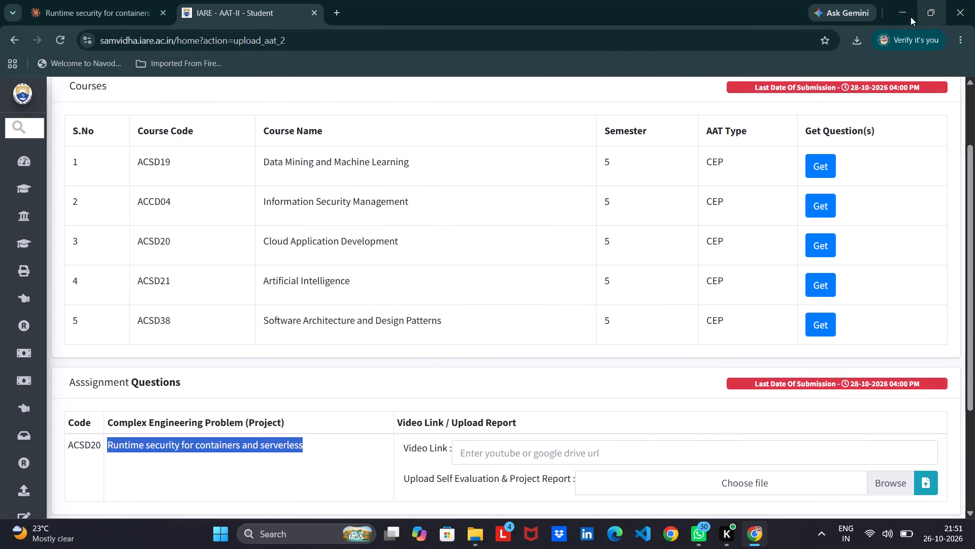
{"action": "scroll", "coordinate": [526, 128], "scroll_direction": "up", "scroll_amount": 1}
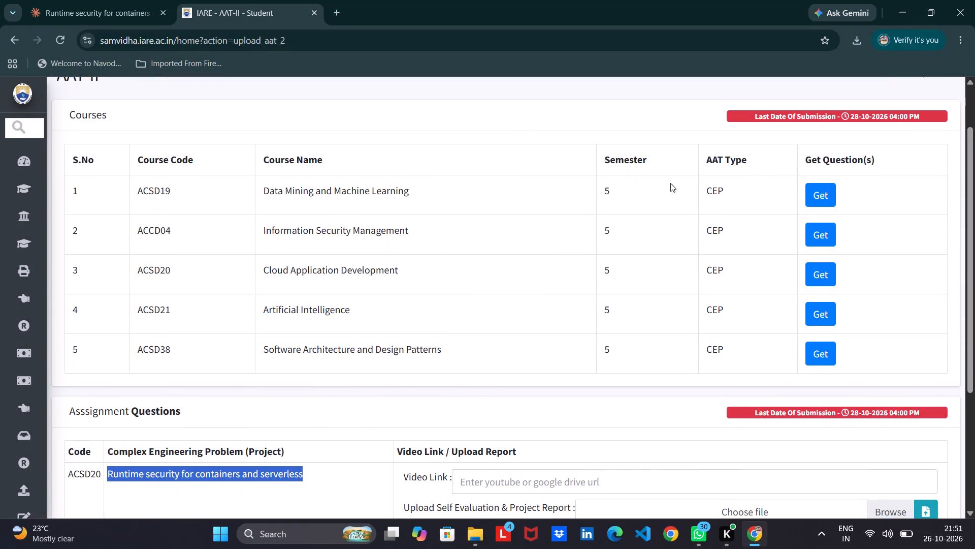
{"action": "left_click", "coordinate": [814, 307]}
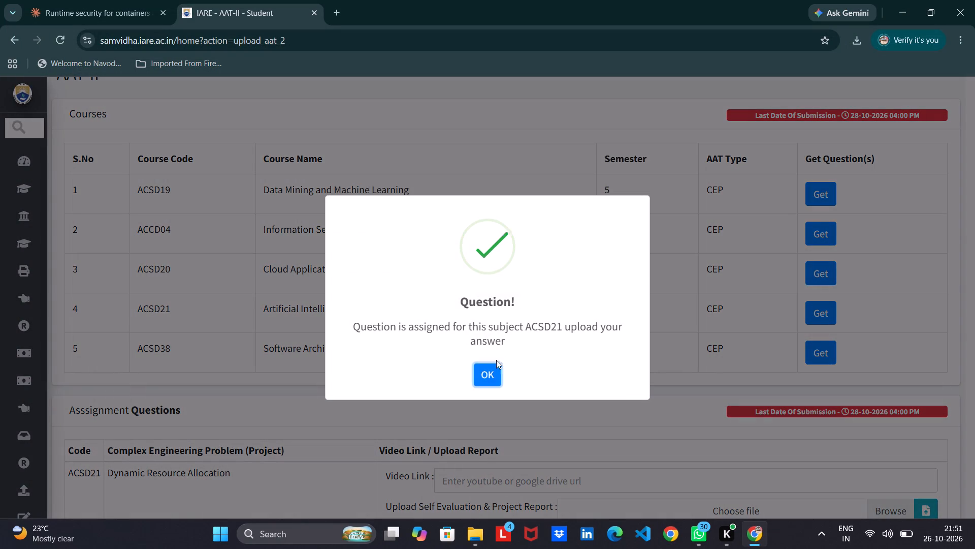
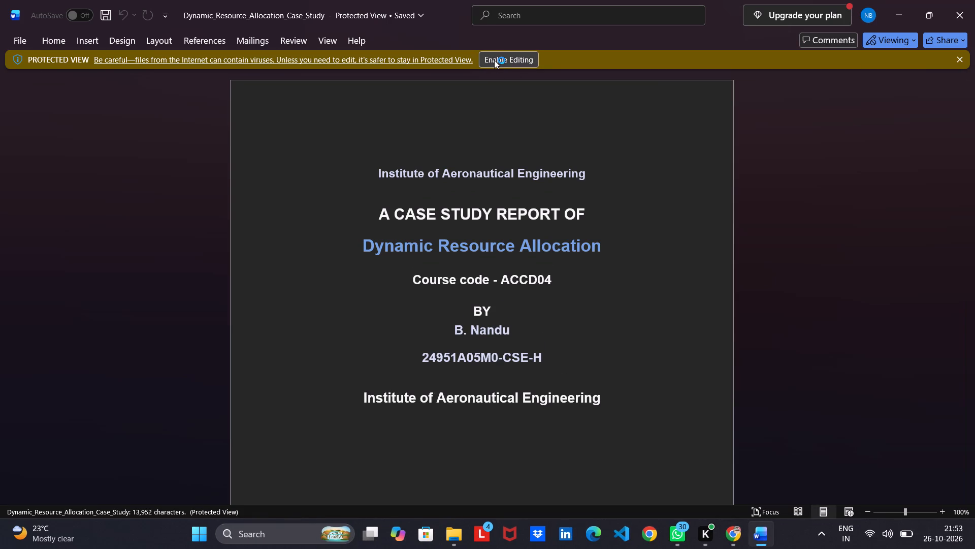
{"action": "left_click", "coordinate": [494, 60]}
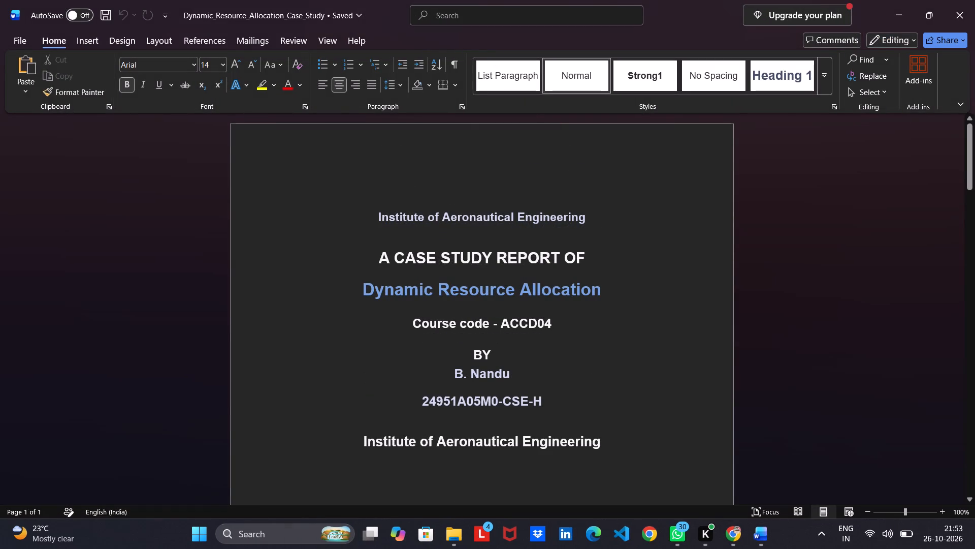
Delete the italic subtitle beneath the "Dynamic Resource Allocation" heading on page 2.
{"action": "scroll", "coordinate": [525, 351], "scroll_direction": "down", "scroll_amount": 1}
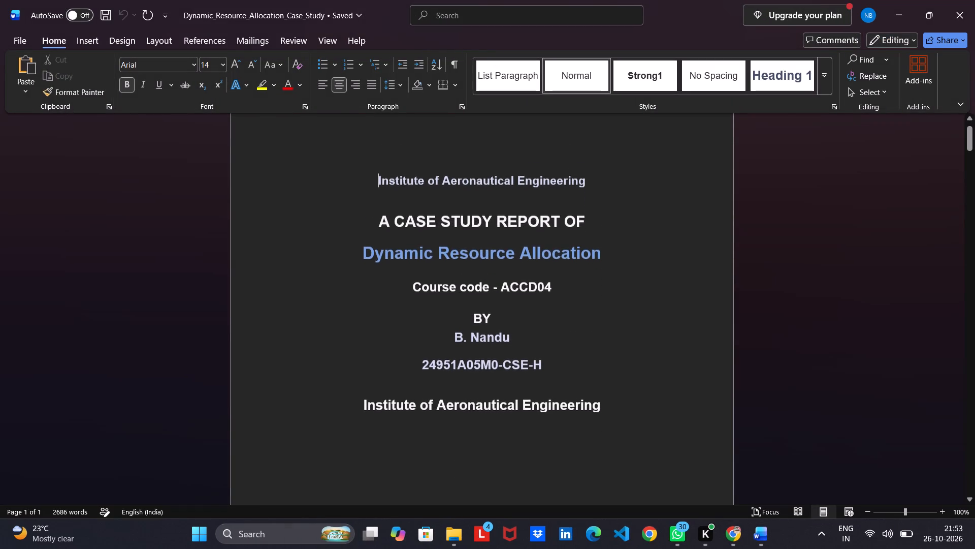
{"action": "scroll", "coordinate": [525, 351], "scroll_direction": "down", "scroll_amount": 1}
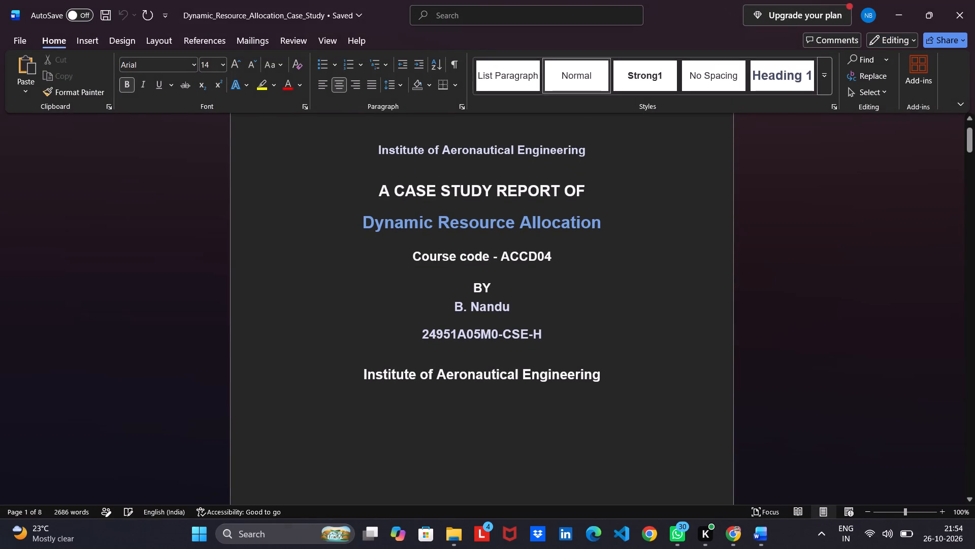
{"action": "scroll", "coordinate": [602, 325], "scroll_direction": "down", "scroll_amount": 5}
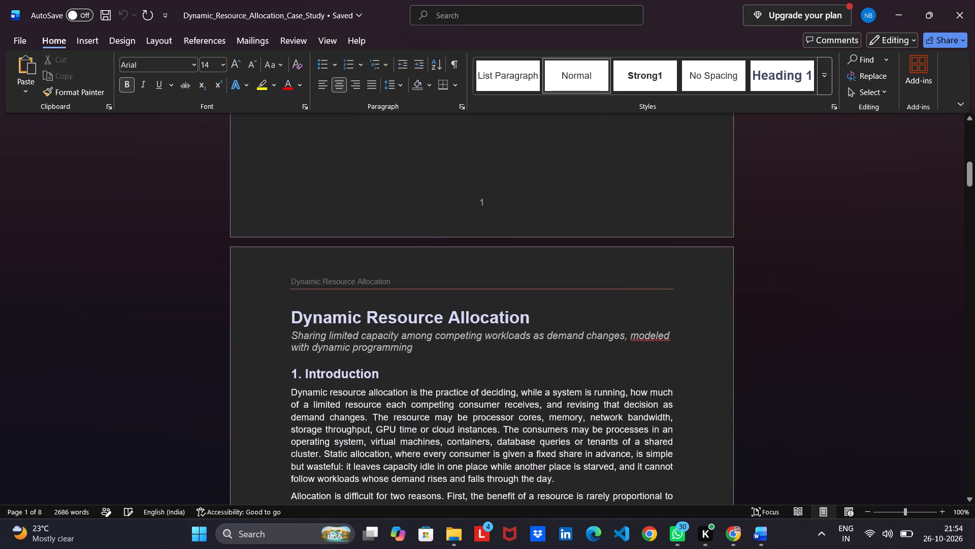
{"action": "left_click", "coordinate": [423, 349]}
{"action": "left_click_drag", "start_coordinate": [423, 349], "coordinate": [298, 332]}
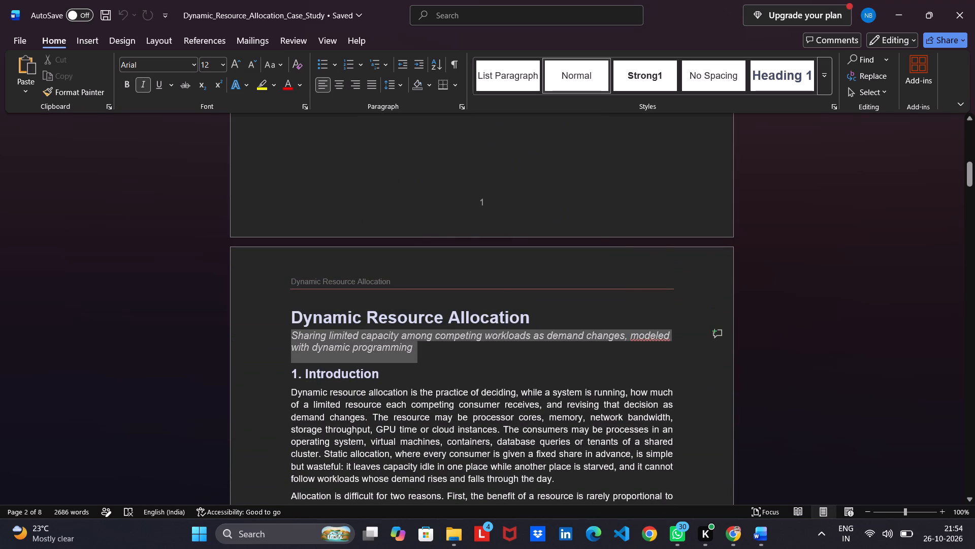
{"action": "left_click_drag", "start_coordinate": [298, 332], "coordinate": [295, 334]}
{"action": "key", "text": "BackSpace"}
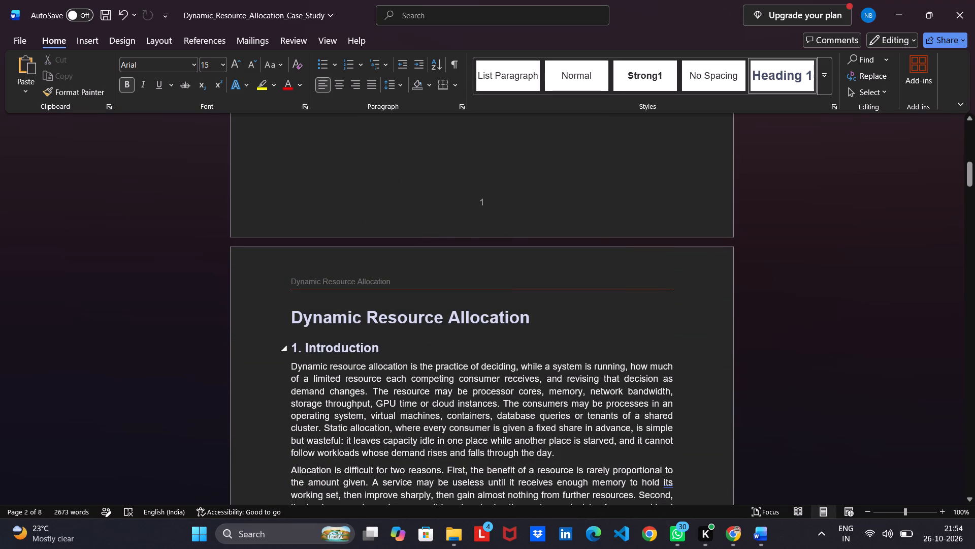
Delete the "Dynamic Resource Allocation" text from the page header of section 2.
{"action": "left_click", "coordinate": [383, 284]}
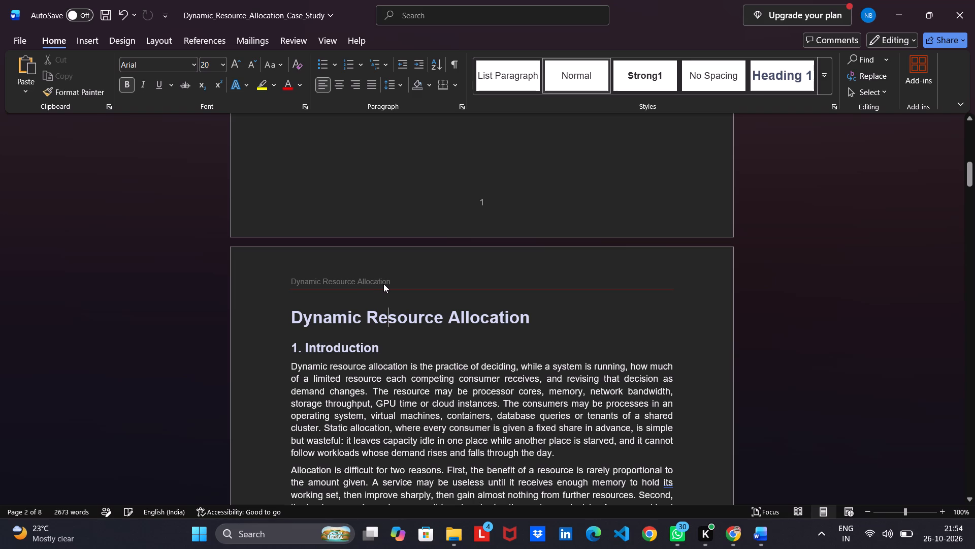
{"action": "left_click", "coordinate": [384, 284]}
{"action": "double_click", "coordinate": [384, 284]}
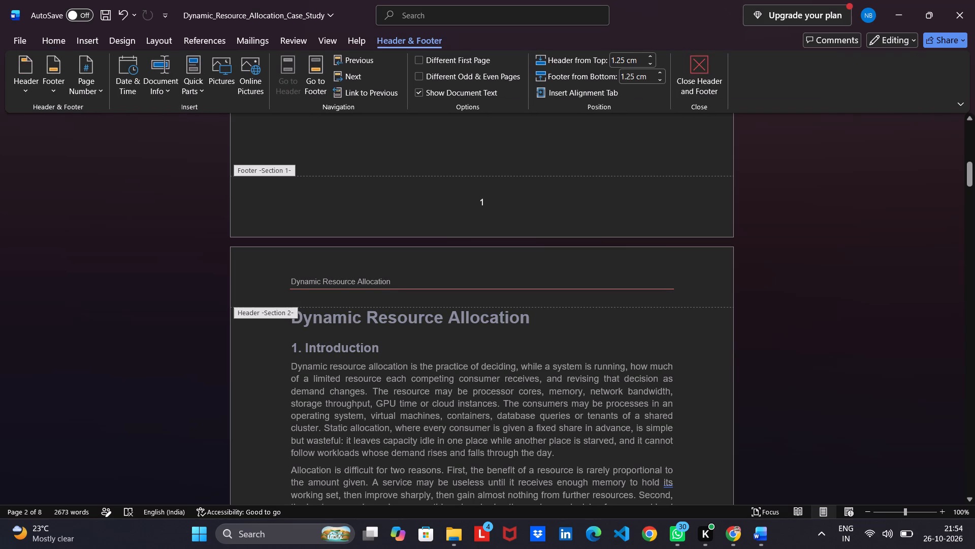
{"action": "key", "text": "ctrl+a"}
{"action": "key", "text": "BackSpace"}
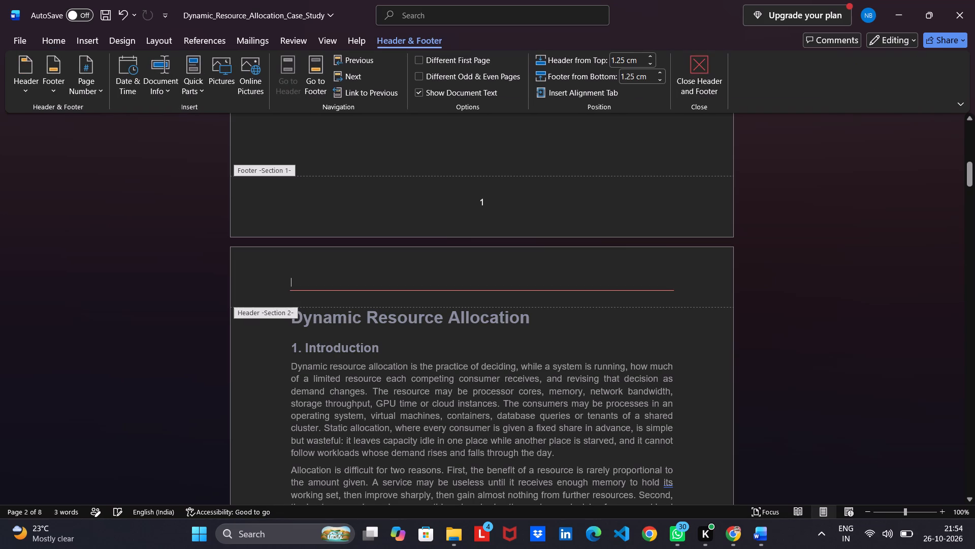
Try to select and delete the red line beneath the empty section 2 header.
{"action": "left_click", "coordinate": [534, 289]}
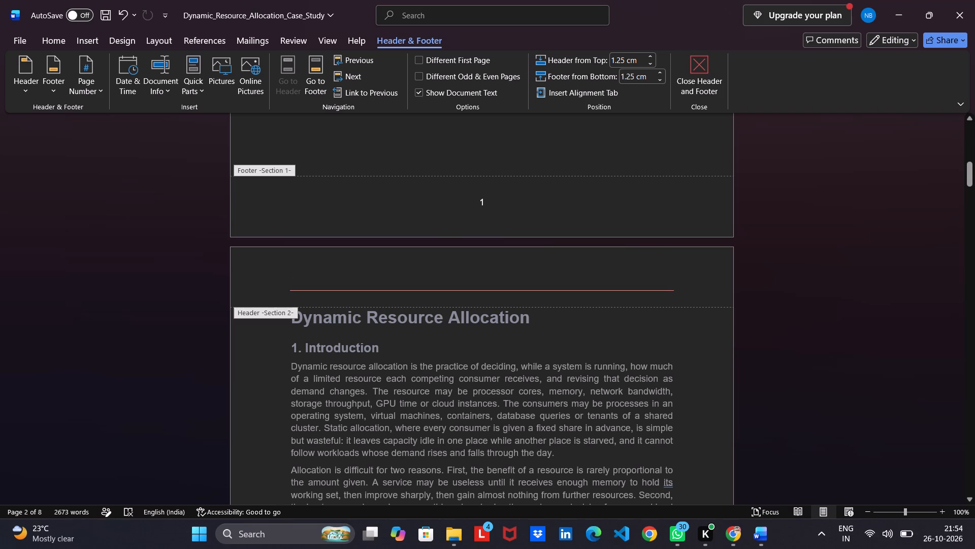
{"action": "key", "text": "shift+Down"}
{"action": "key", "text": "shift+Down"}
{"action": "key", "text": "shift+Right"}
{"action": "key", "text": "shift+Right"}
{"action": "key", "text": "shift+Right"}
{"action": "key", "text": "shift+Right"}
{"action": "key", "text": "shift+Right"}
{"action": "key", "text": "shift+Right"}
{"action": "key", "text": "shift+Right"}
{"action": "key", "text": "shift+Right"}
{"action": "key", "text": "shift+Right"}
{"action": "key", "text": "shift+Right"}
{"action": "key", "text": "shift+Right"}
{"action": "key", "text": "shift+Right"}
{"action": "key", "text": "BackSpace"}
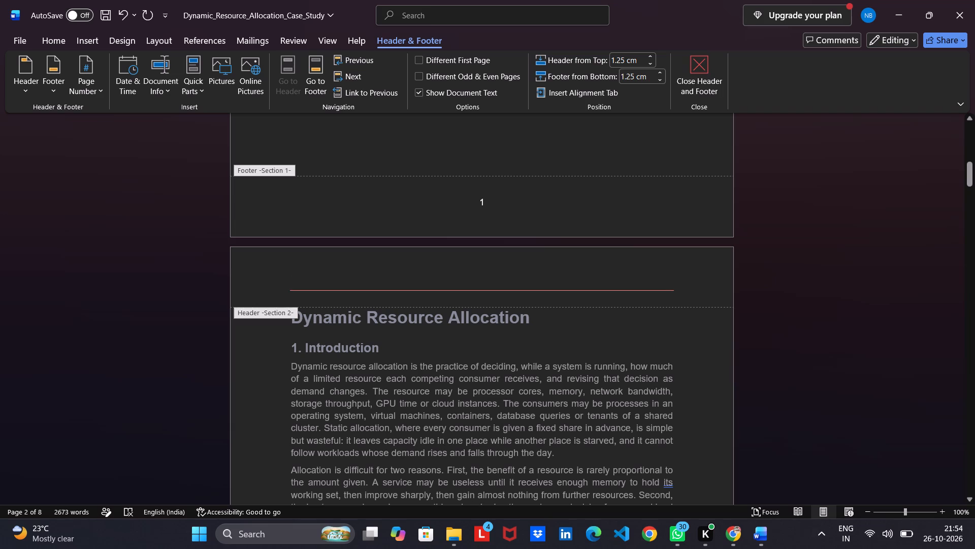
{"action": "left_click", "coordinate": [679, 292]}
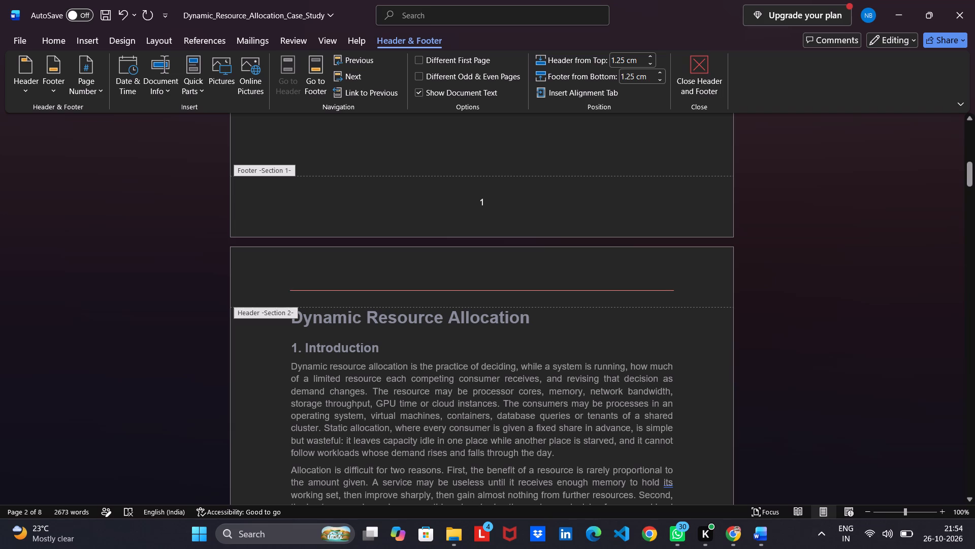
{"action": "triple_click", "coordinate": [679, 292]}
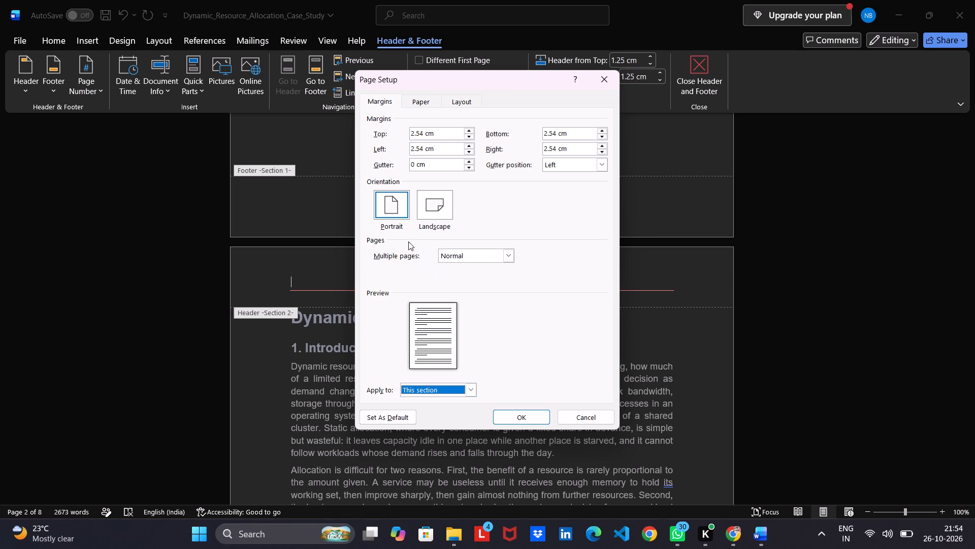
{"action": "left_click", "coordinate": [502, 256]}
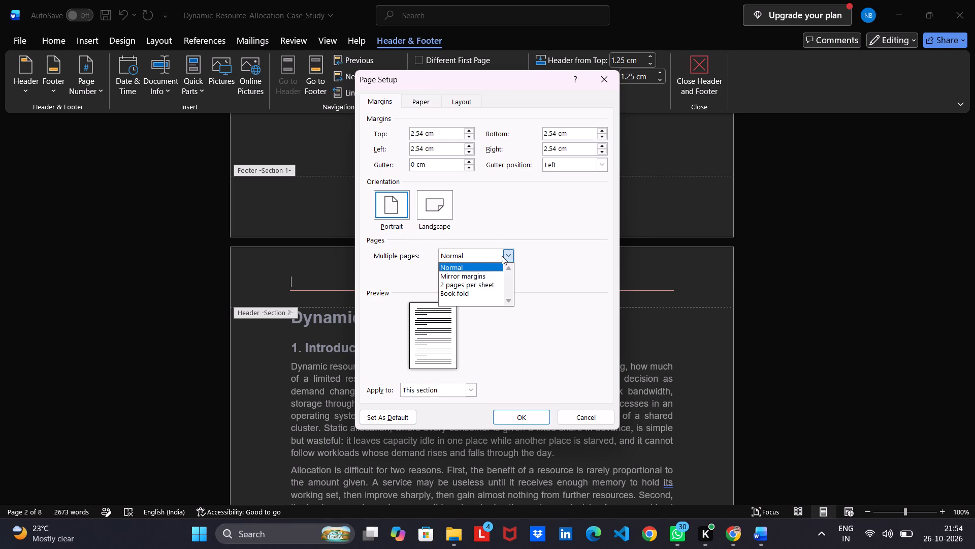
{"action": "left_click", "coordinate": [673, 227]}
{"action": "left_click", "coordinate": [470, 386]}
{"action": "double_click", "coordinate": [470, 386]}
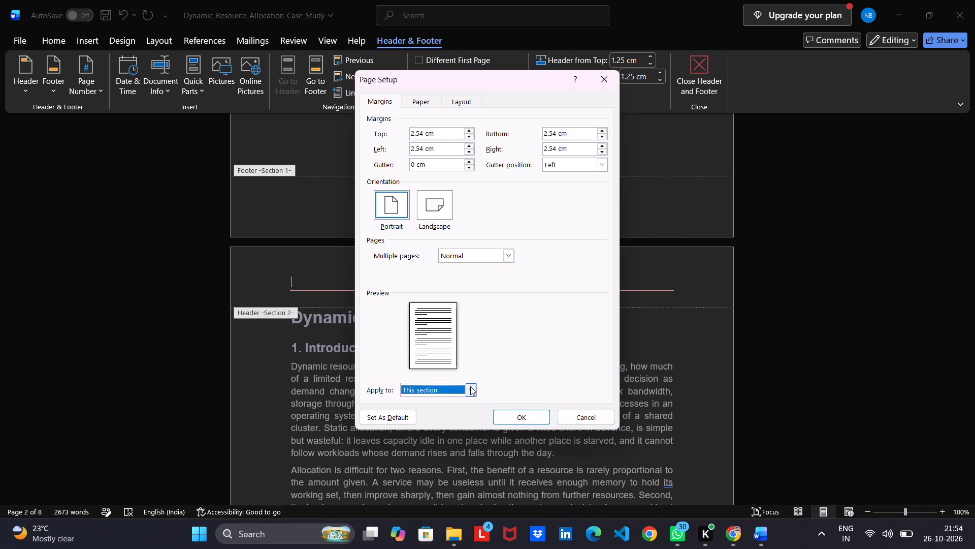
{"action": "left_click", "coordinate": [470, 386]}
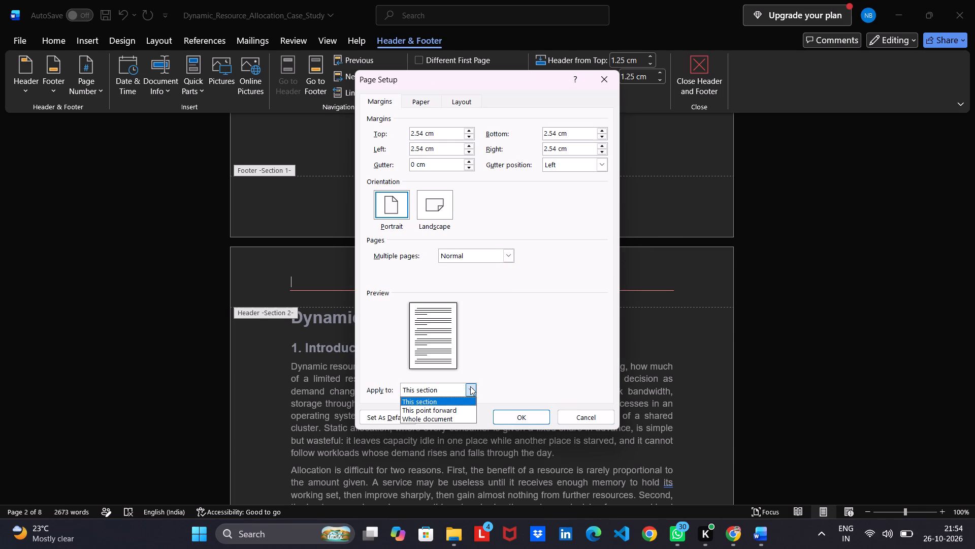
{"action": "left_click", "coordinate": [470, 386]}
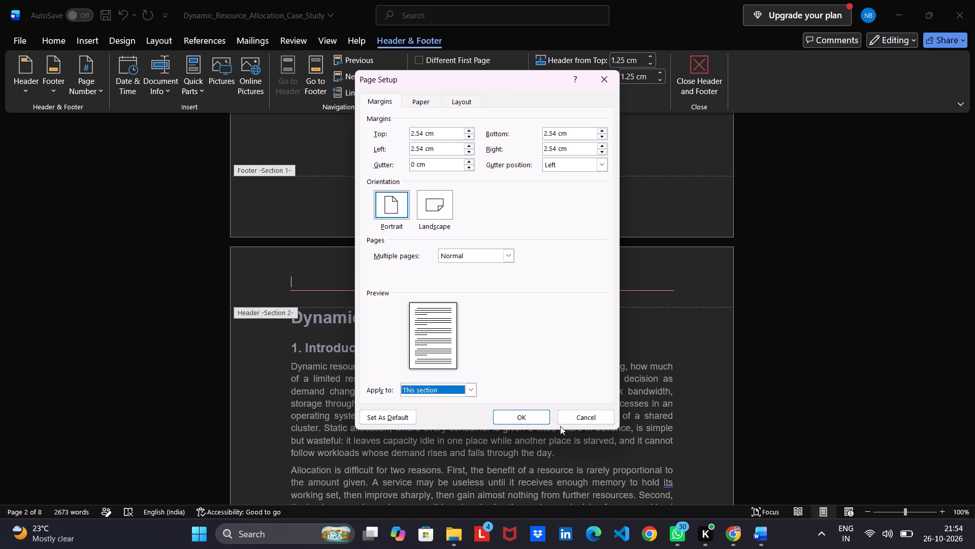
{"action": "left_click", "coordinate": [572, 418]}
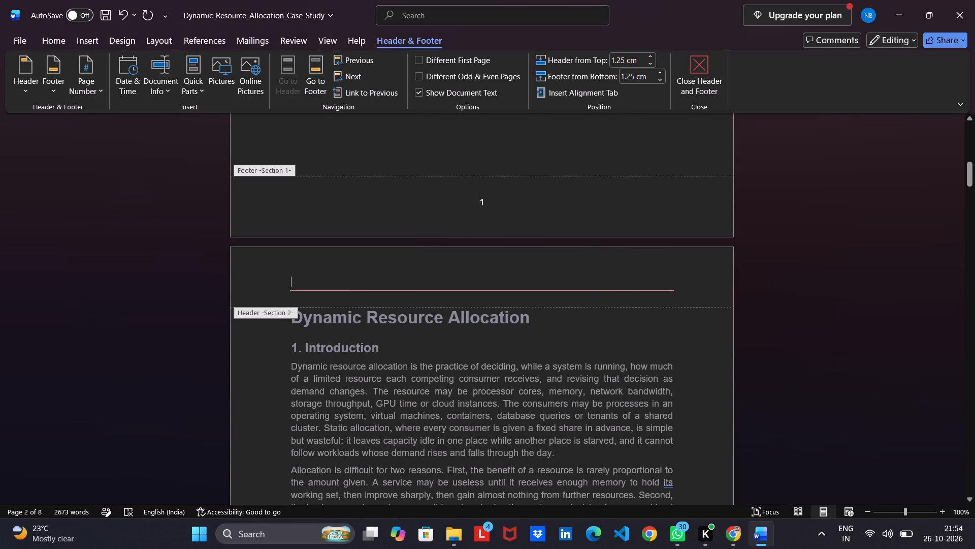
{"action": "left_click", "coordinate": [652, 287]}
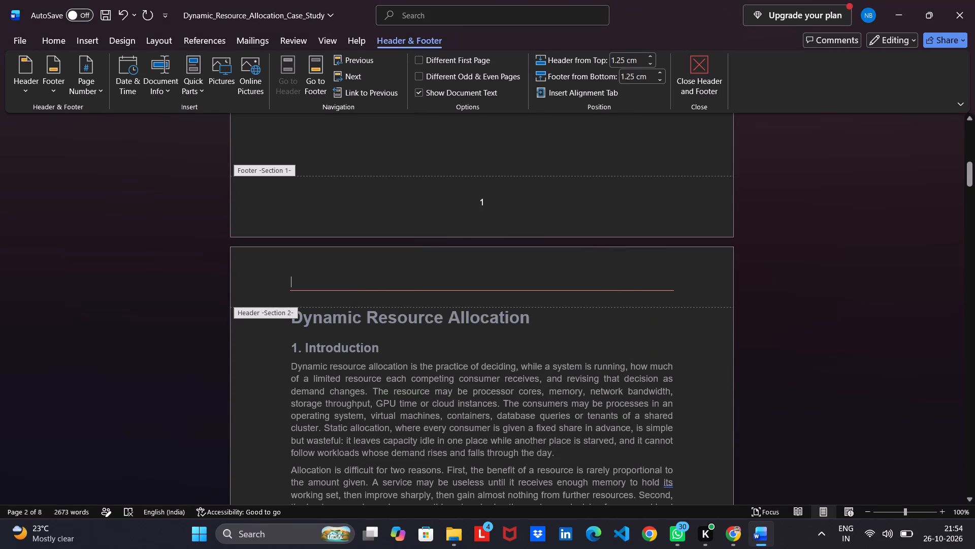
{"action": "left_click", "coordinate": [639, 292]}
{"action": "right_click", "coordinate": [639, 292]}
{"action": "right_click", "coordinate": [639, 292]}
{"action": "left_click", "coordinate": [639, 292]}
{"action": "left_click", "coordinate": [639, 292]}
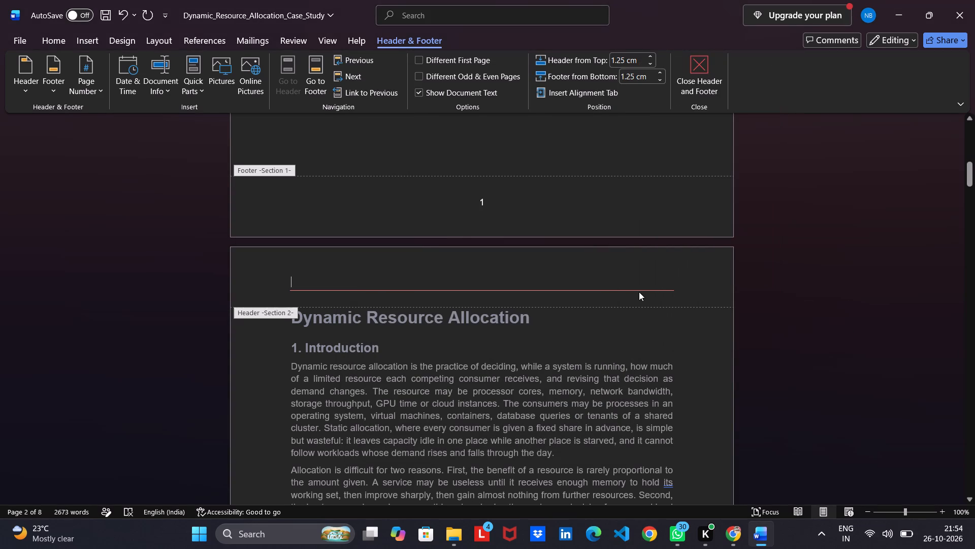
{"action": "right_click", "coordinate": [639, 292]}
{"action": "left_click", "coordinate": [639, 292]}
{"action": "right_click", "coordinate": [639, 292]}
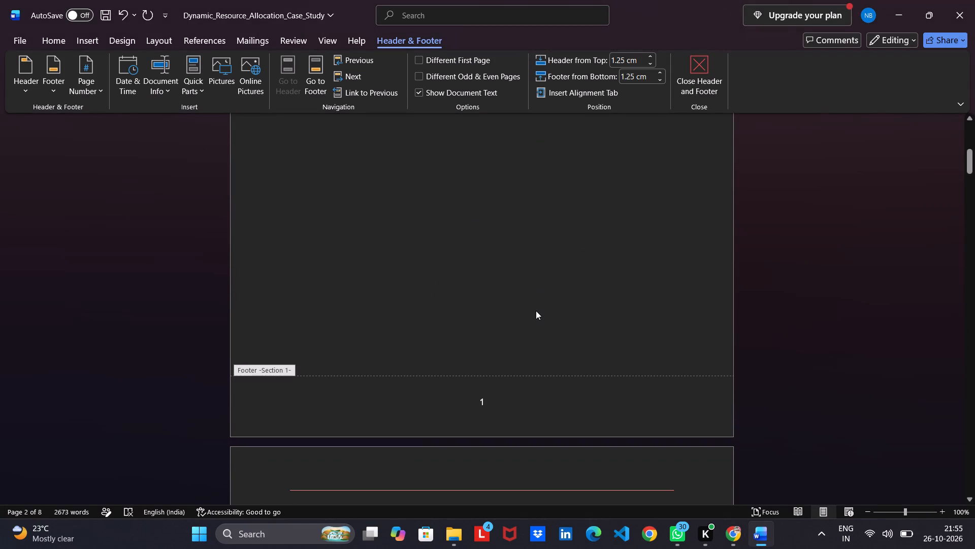
{"action": "scroll", "coordinate": [536, 311], "scroll_direction": "up", "scroll_amount": 3}
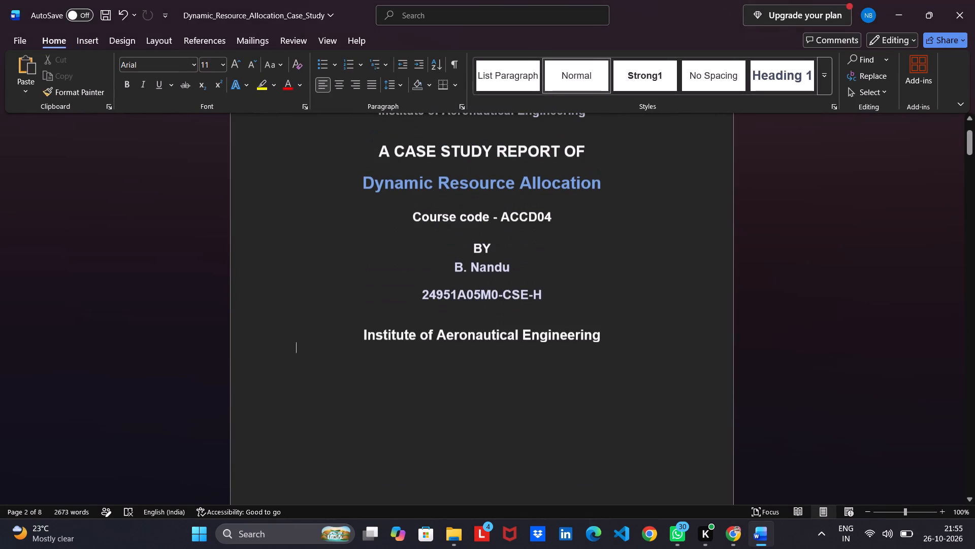
{"action": "left_click", "coordinate": [550, 219]}
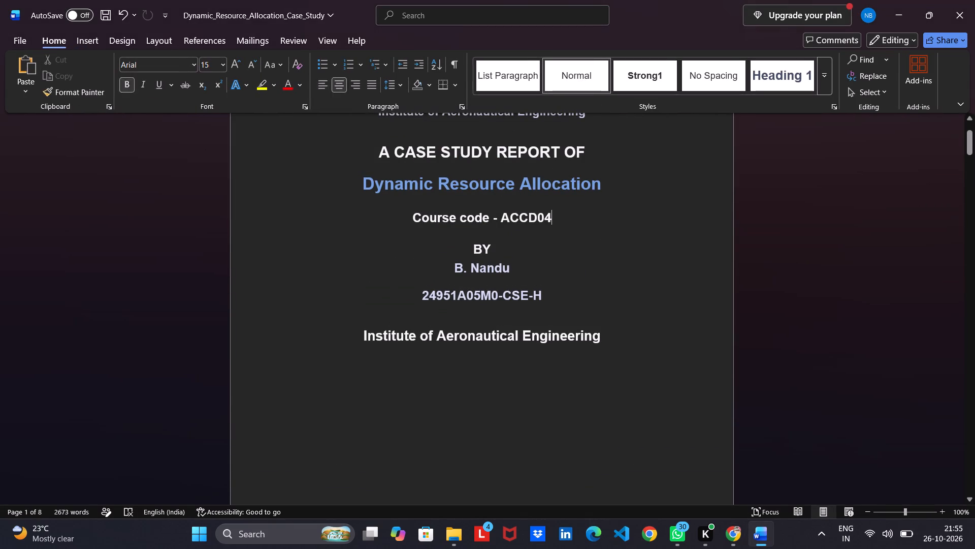
{"action": "key", "text": "BackSpace"}
{"action": "key", "text": "BackSpace"}
{"action": "key", "text": "BackSpace"}
{"action": "key", "text": "BackSpace"}
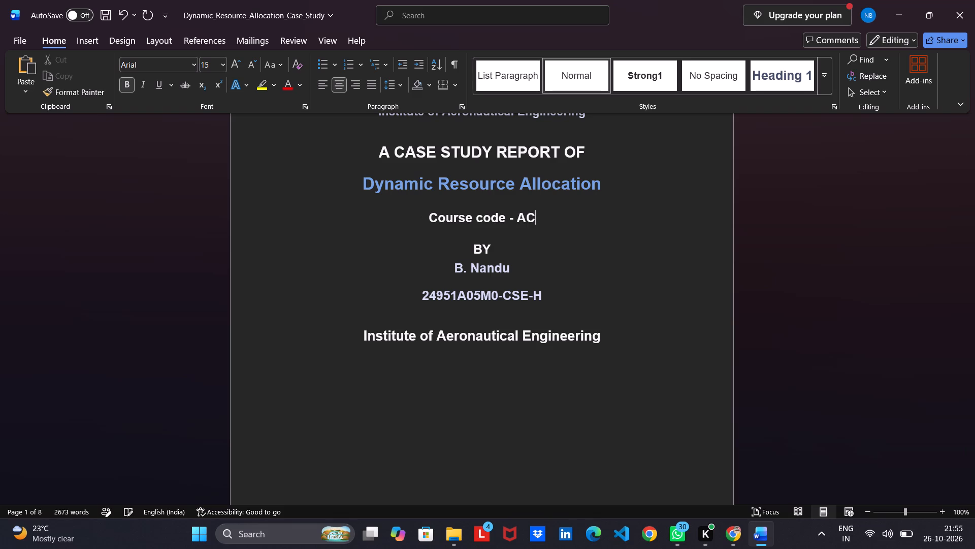
{"action": "type", "text": "sd21"}
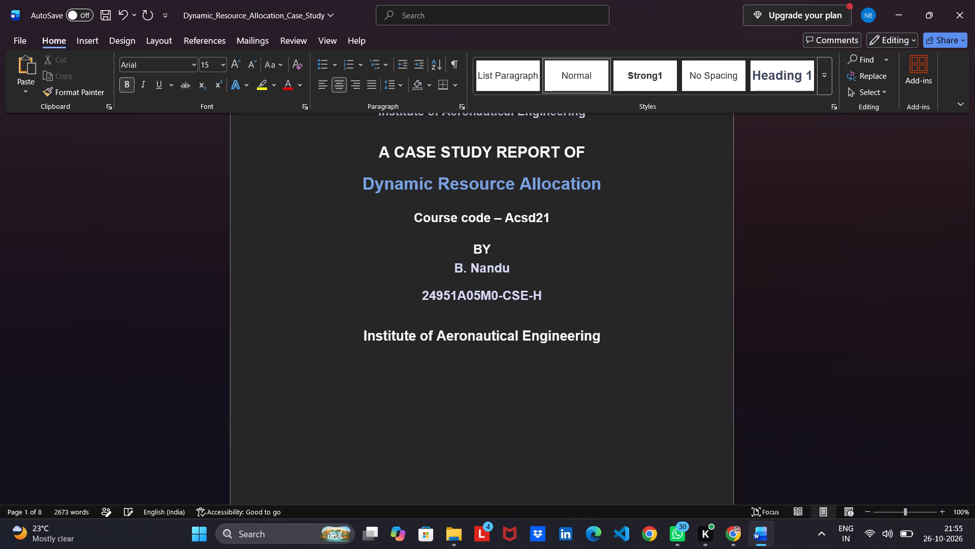
{"action": "key", "text": "BackSpace"}
{"action": "key", "text": "BackSpace"}
{"action": "key", "text": "BackSpace"}
{"action": "key", "text": "BackSpace"}
{"action": "key", "text": "BackSpace"}
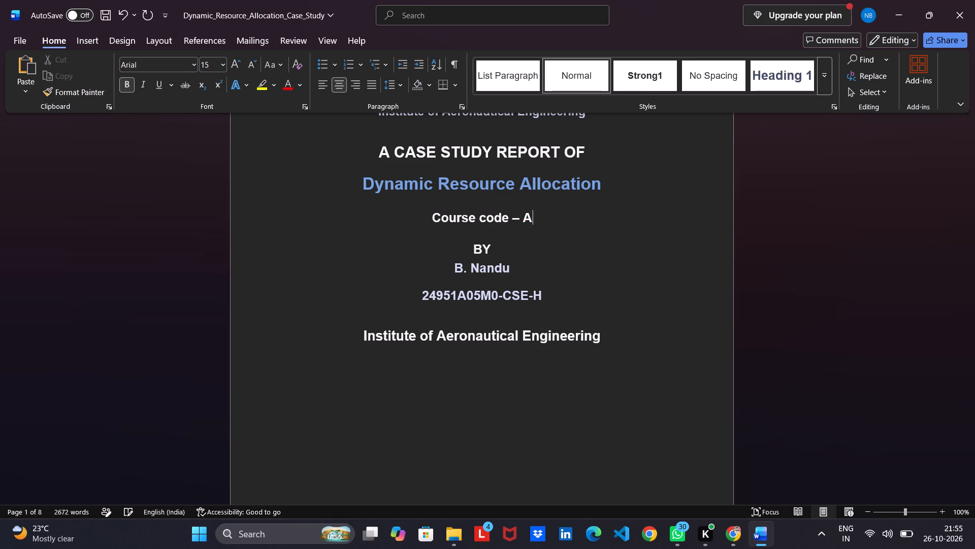
{"action": "type", "text": "CS"}
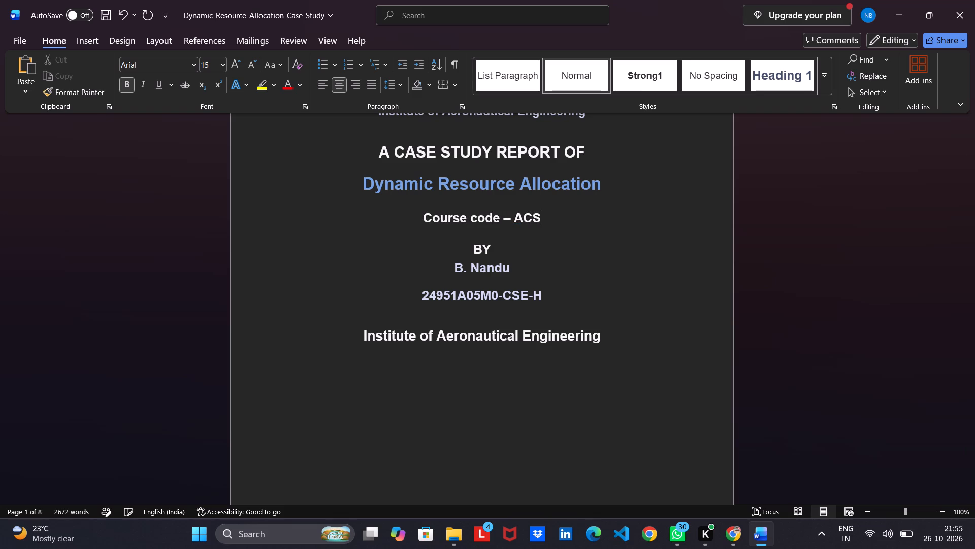
{"action": "type", "text": "D21"}
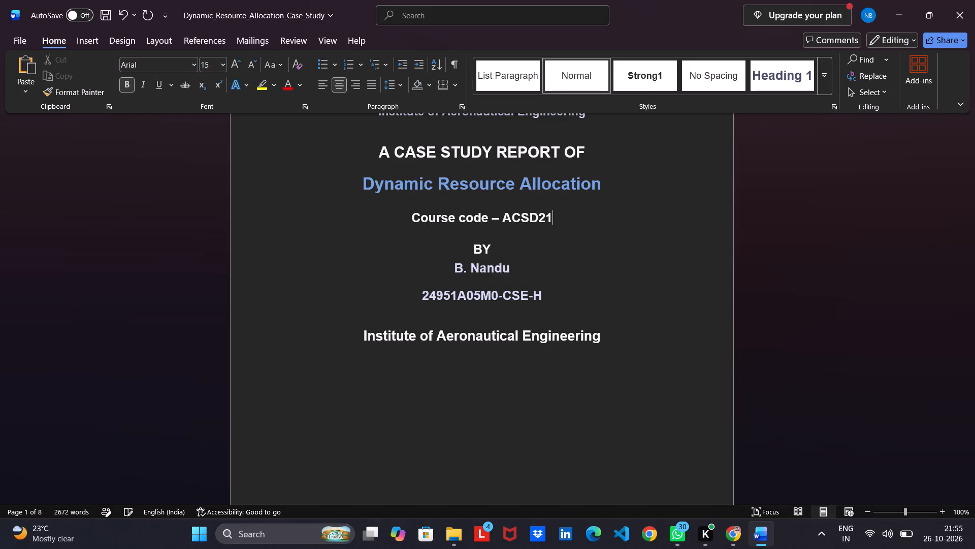
{"action": "scroll", "coordinate": [550, 219], "scroll_direction": "down", "scroll_amount": 1}
{"action": "scroll", "coordinate": [550, 219], "scroll_direction": "up", "scroll_amount": 2}
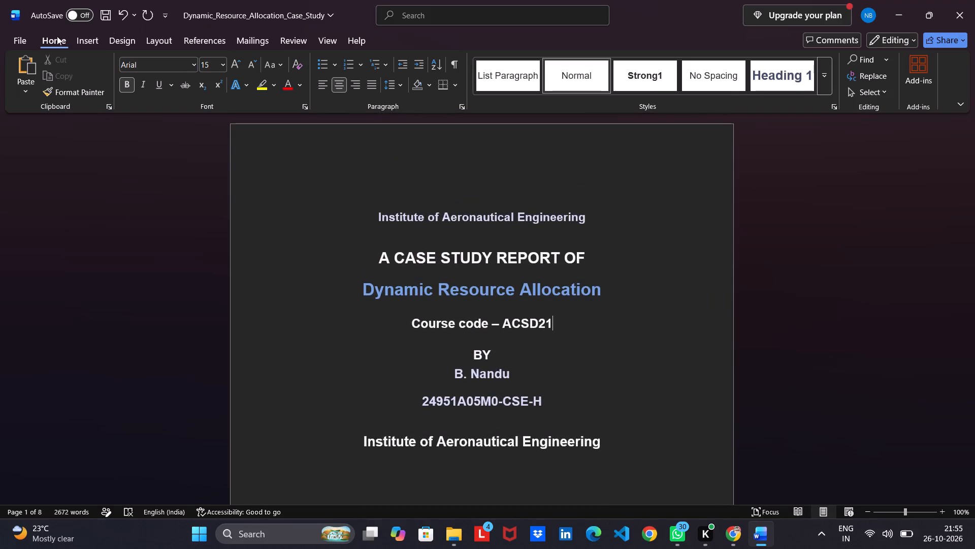
Save a copy of the report as a PDF named "ai aat 2" in the B.N folder in Downloads.
{"action": "left_click", "coordinate": [23, 39]}
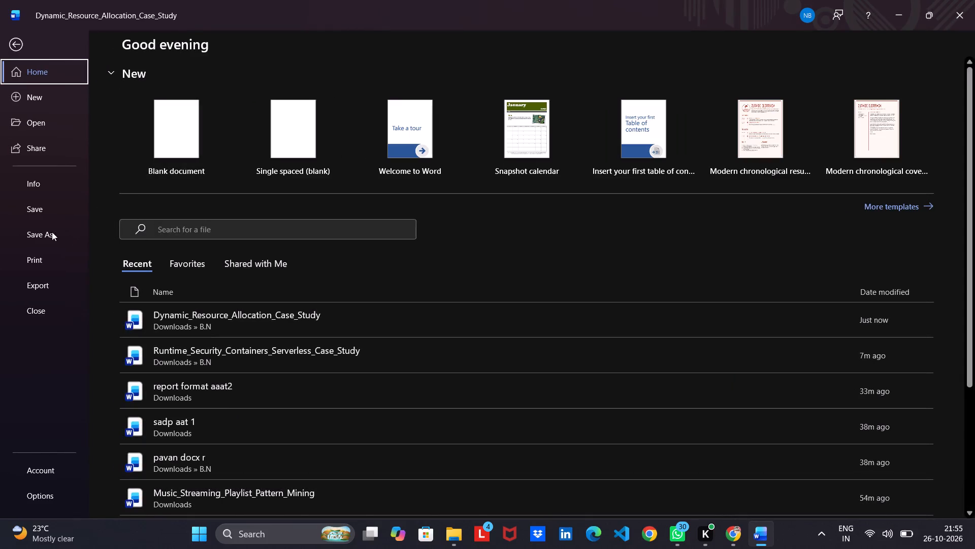
{"action": "left_click", "coordinate": [45, 231]}
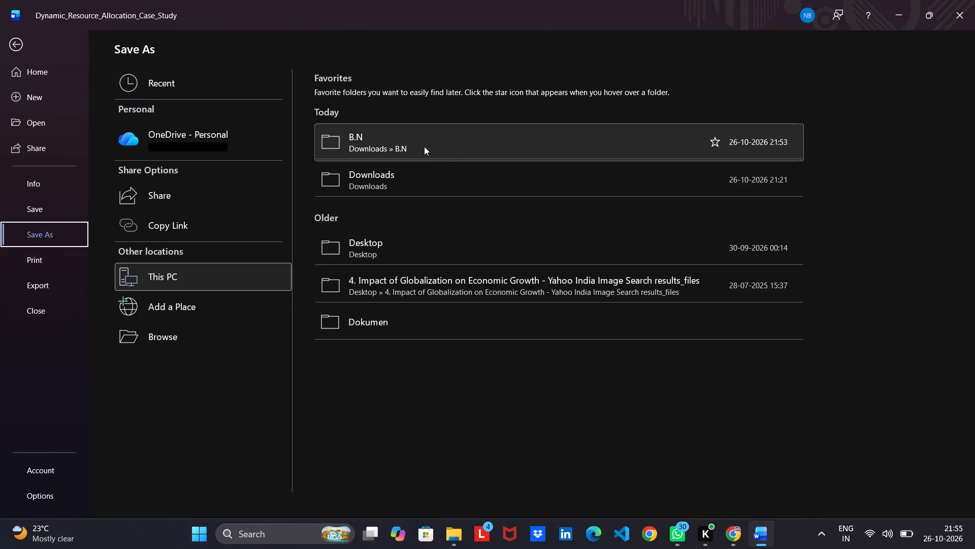
{"action": "left_click", "coordinate": [424, 146]}
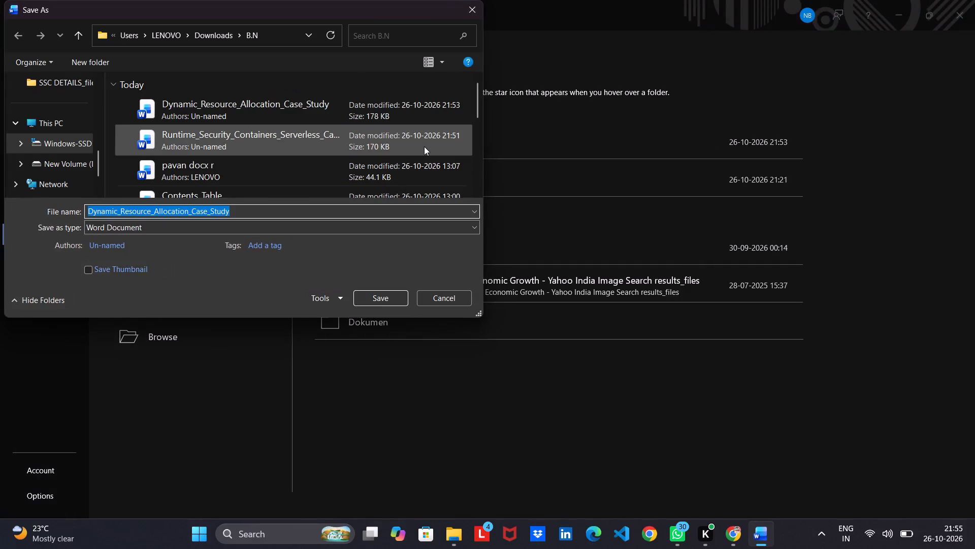
{"action": "key", "text": "BackSpace"}
{"action": "type", "text": "ai aat"}
{"action": "key", "text": "space"}
{"action": "key", "text": "2"}
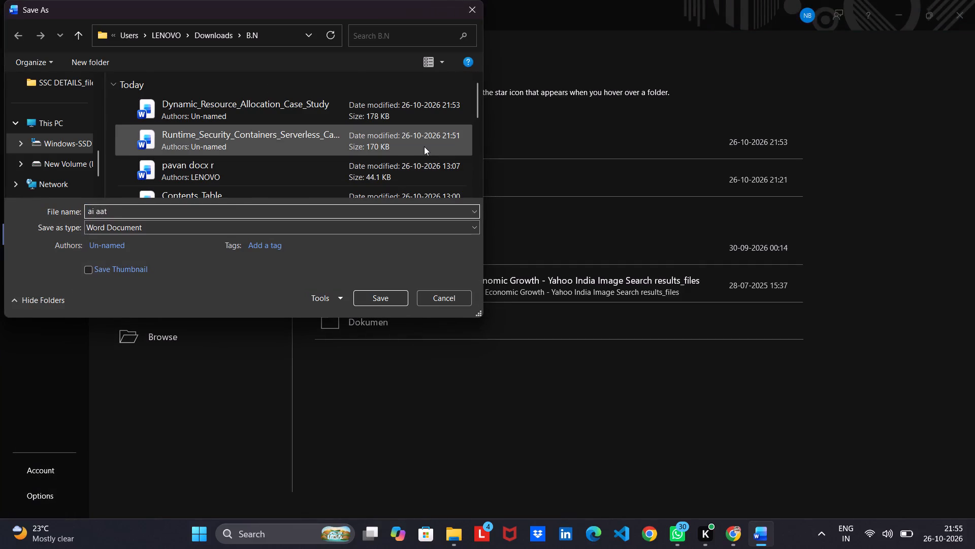
{"action": "left_click", "coordinate": [476, 229]}
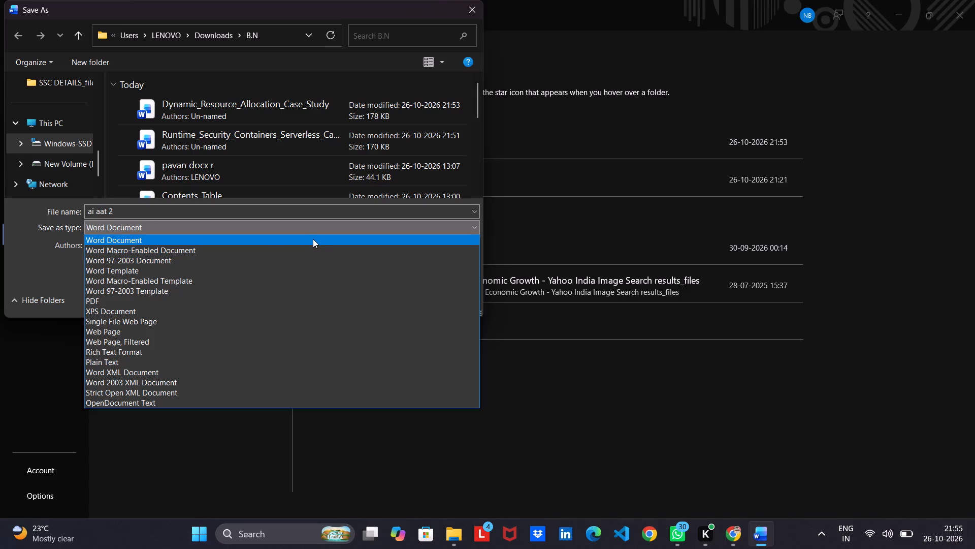
{"action": "left_click", "coordinate": [248, 302]}
{"action": "left_click", "coordinate": [374, 326]}
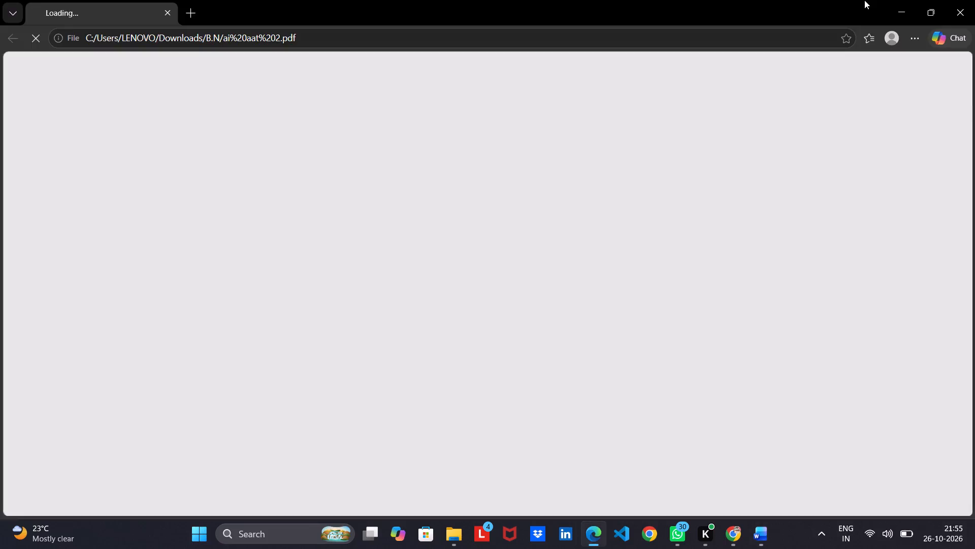
Close the PDF preview, and close the Word report with its changes saved.
{"action": "left_click", "coordinate": [954, 10]}
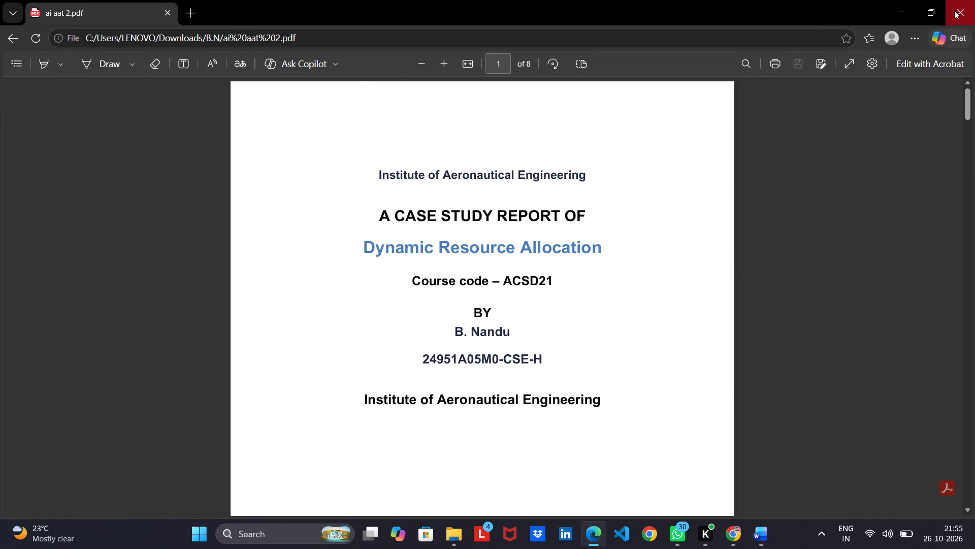
{"action": "left_click", "coordinate": [958, 14]}
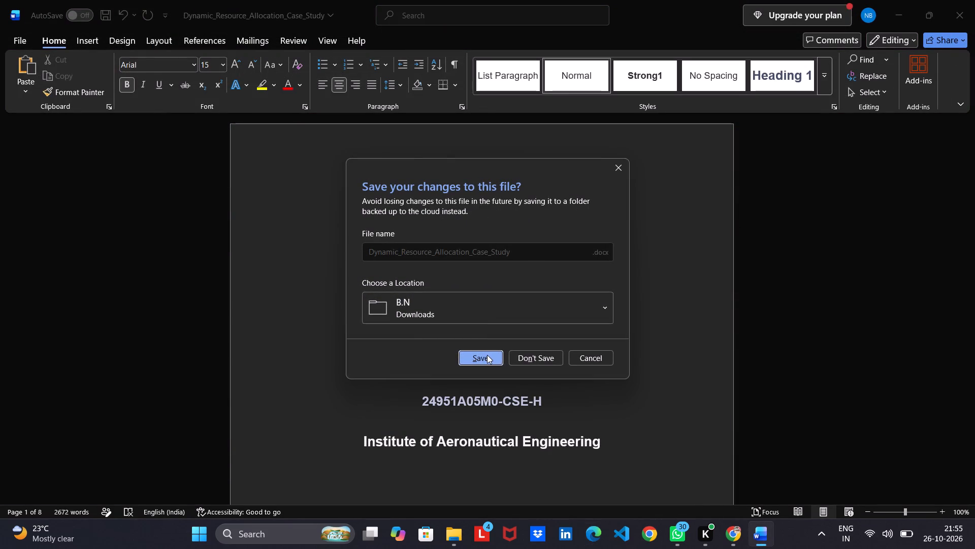
{"action": "left_click", "coordinate": [487, 355]}
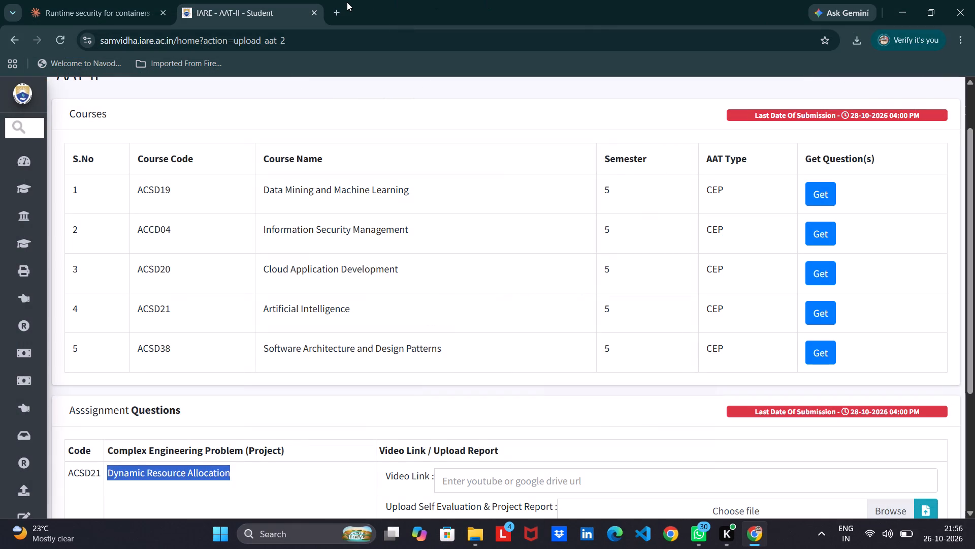
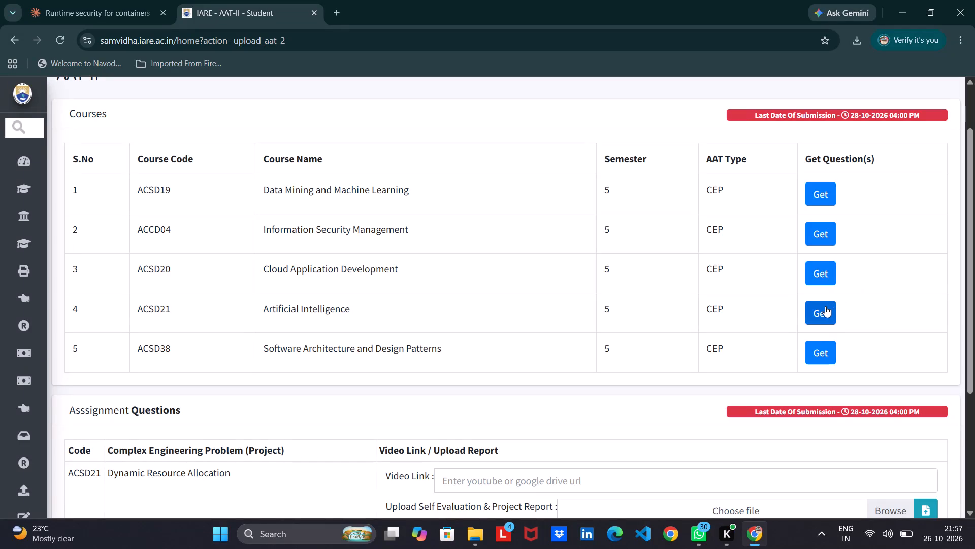
Get the ACSD21 Artificial Intelligence question and paste the copied Google Drive link as its video link.
{"action": "left_click", "coordinate": [825, 306]}
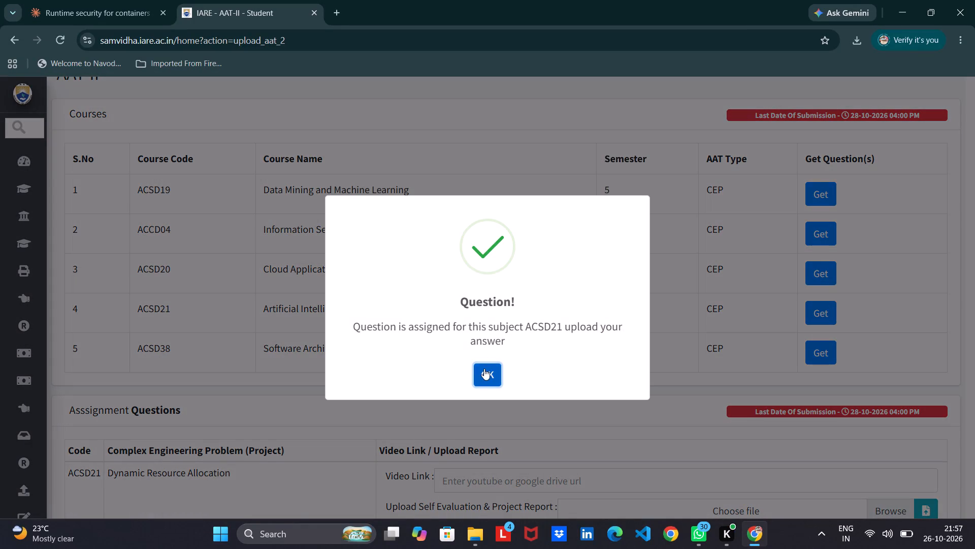
{"action": "left_click", "coordinate": [484, 369]}
{"action": "scroll", "coordinate": [484, 369], "scroll_direction": "down", "scroll_amount": 2}
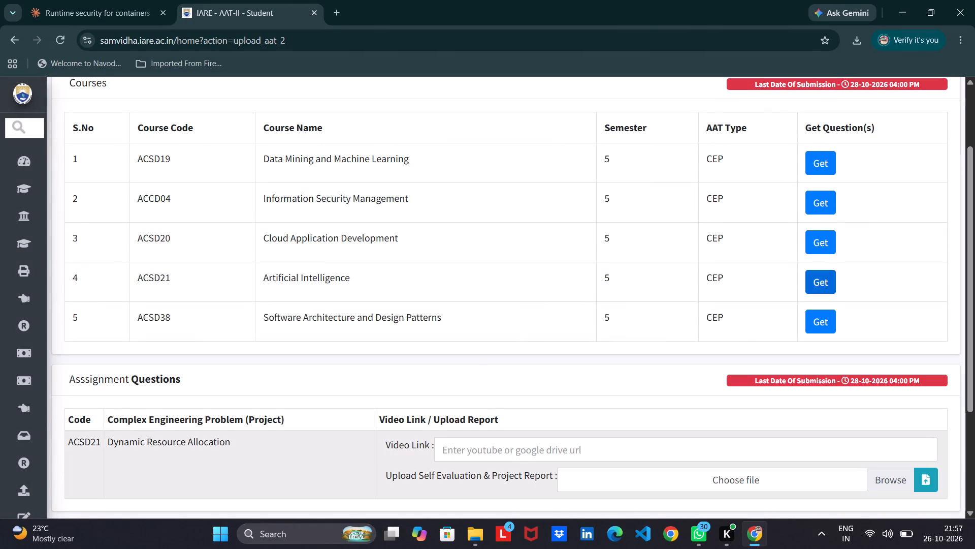
{"action": "left_click", "coordinate": [504, 446]}
{"action": "key", "text": "ctrl+v"}
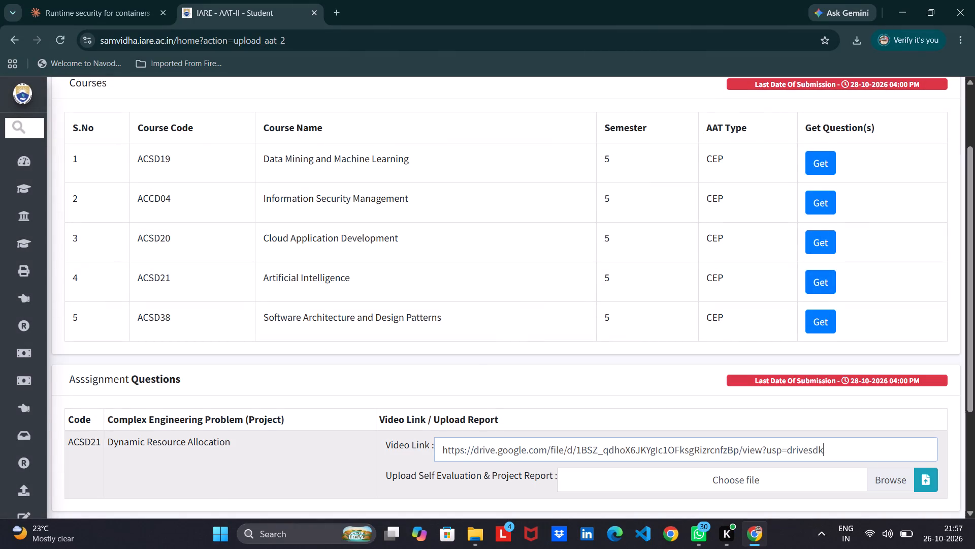
Attach "ai aat 2" from the B.N folder as the ACSD21 project report and upload the submission.
{"action": "left_click", "coordinate": [642, 477]}
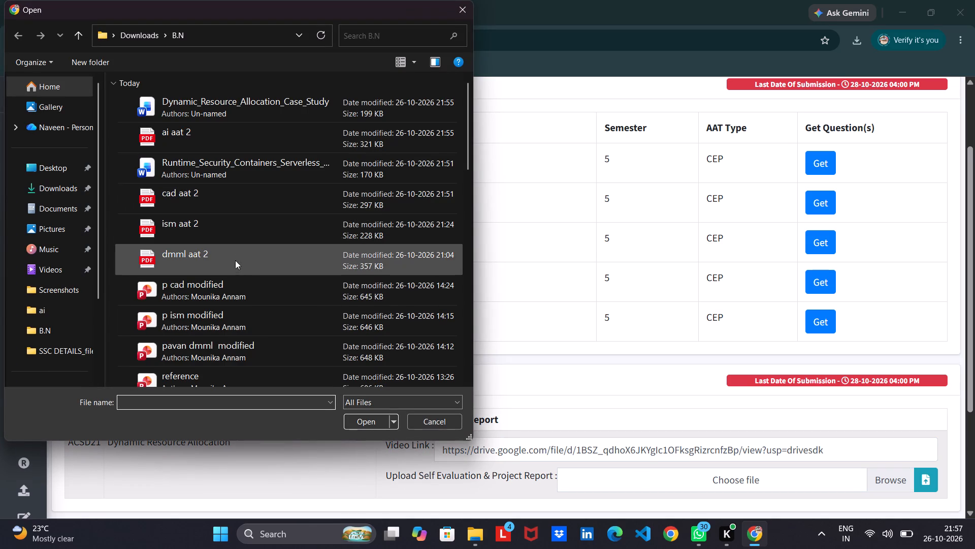
{"action": "left_click", "coordinate": [224, 149]}
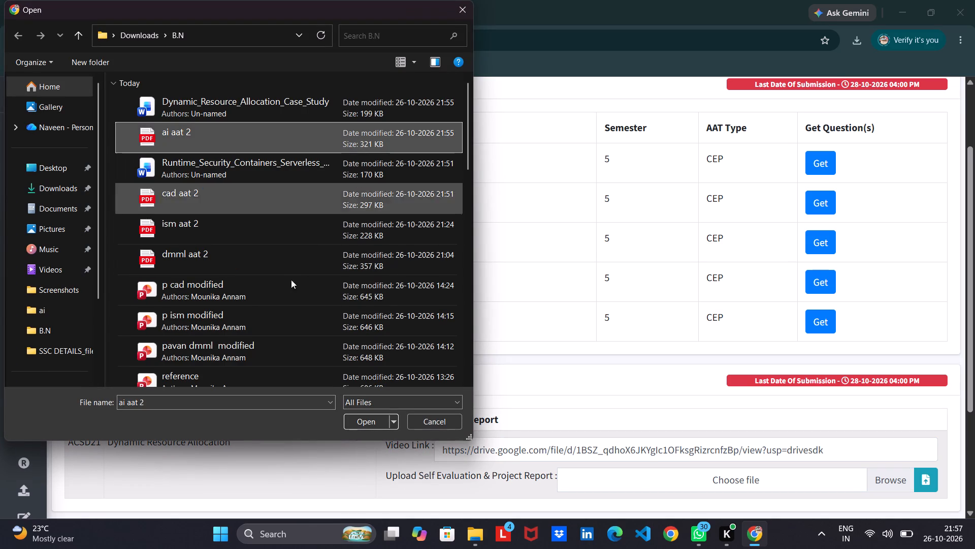
{"action": "left_click", "coordinate": [364, 428]}
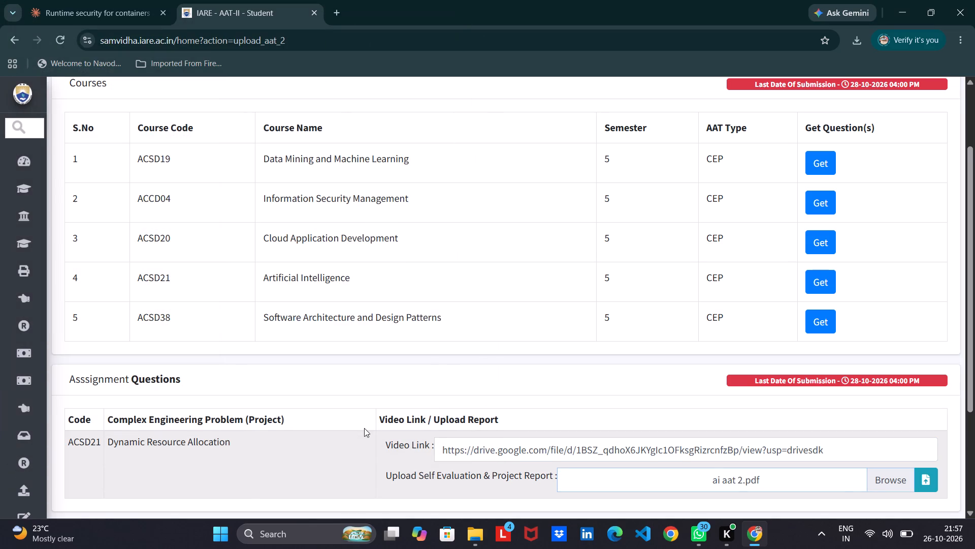
{"action": "left_click", "coordinate": [927, 481]}
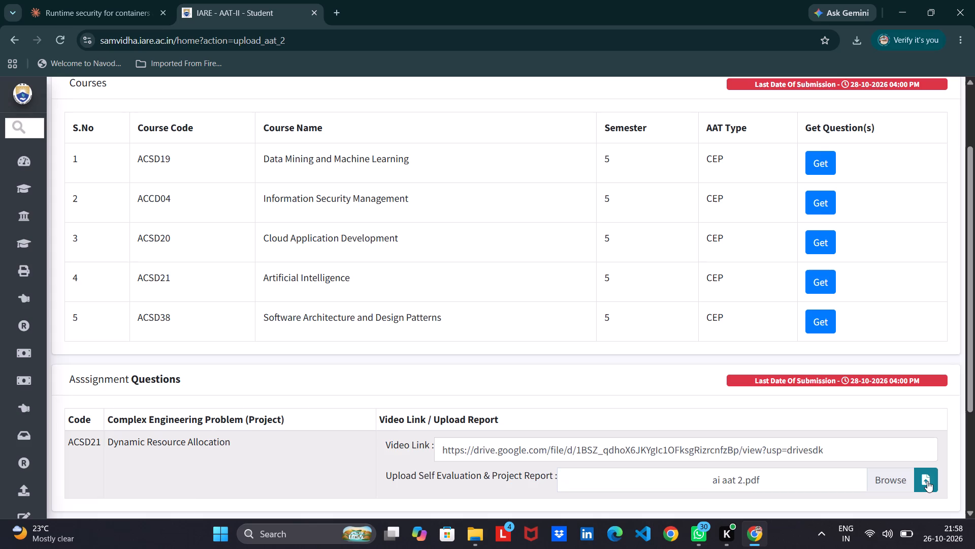
{"action": "left_click", "coordinate": [484, 368]}
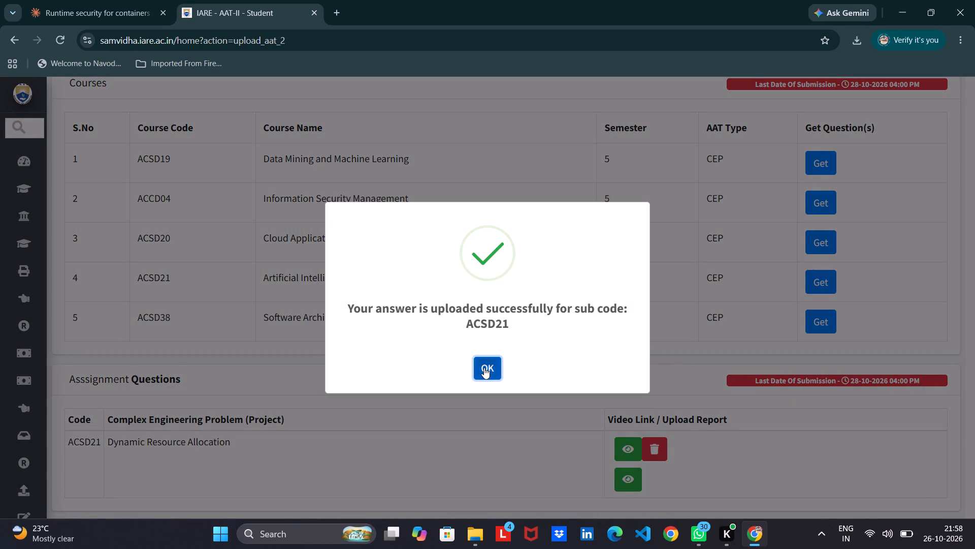
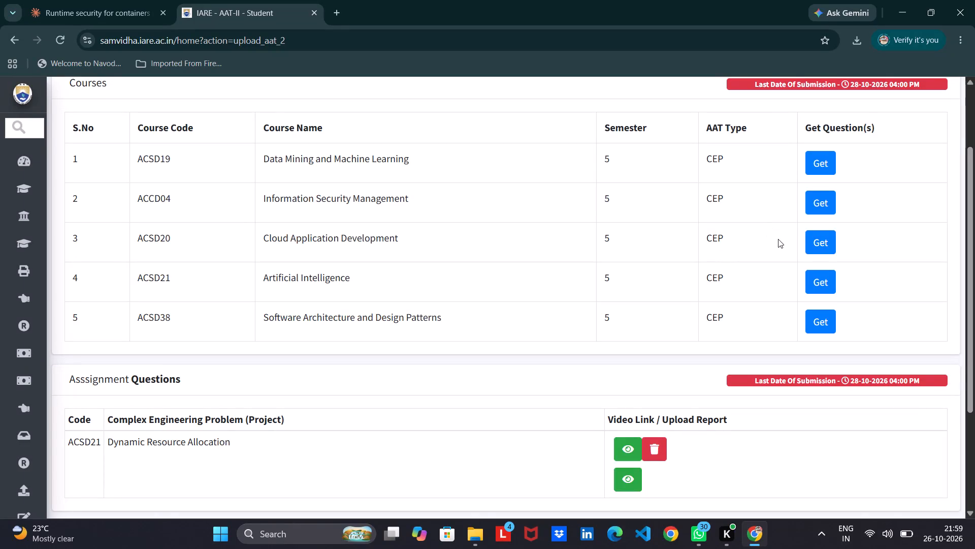
Get the ACSD20 Cloud Application Development question and paste the copied Google Drive link as its video link.
{"action": "left_click", "coordinate": [821, 246]}
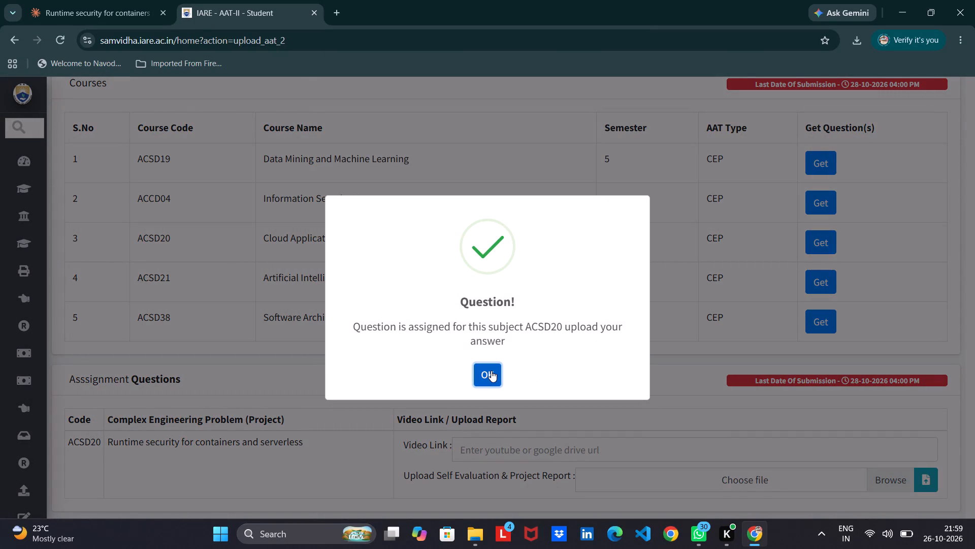
{"action": "left_click", "coordinate": [491, 371]}
{"action": "left_click", "coordinate": [523, 447]}
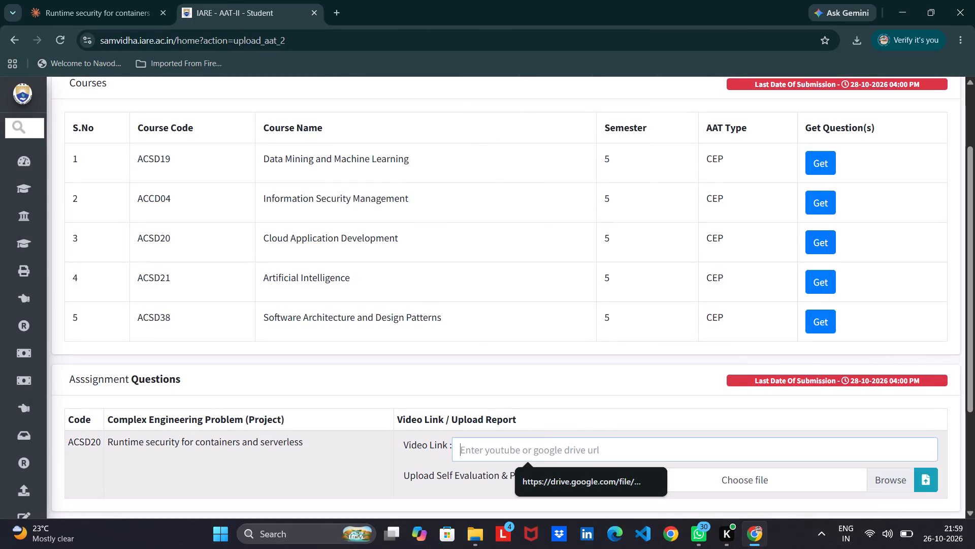
{"action": "key", "text": "ctrl+v"}
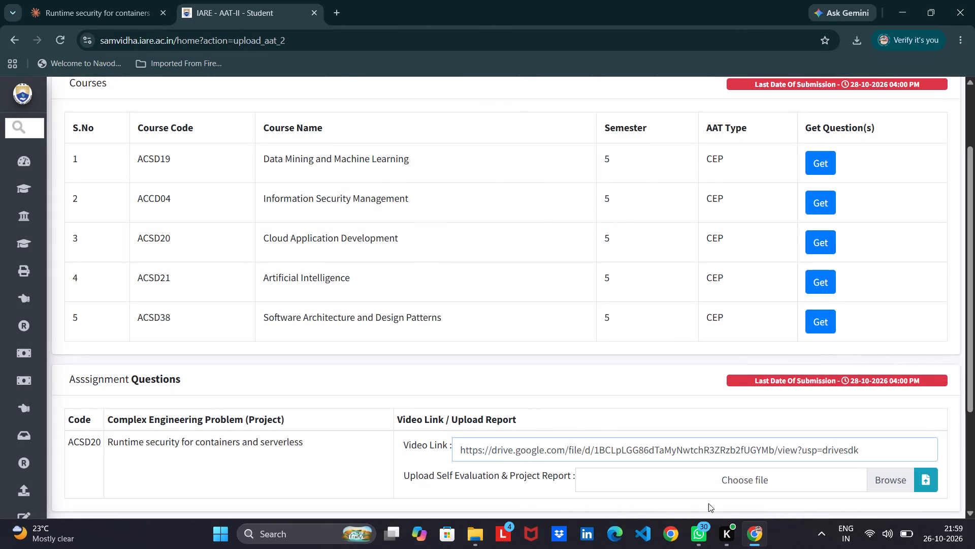
Attach "cad aat 2" from the B.N folder as the ACSD20 project report and upload the submission.
{"action": "left_click", "coordinate": [697, 477]}
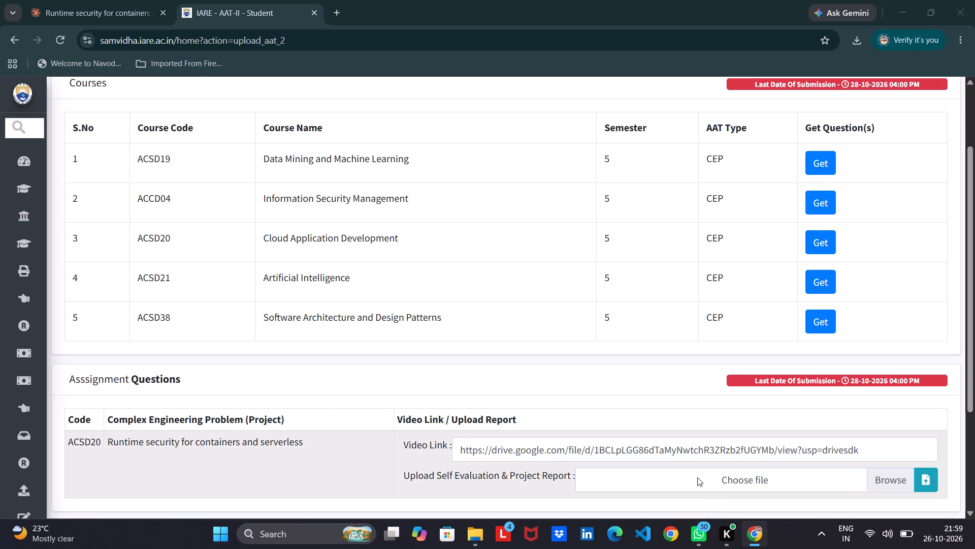
{"action": "left_click", "coordinate": [219, 189]}
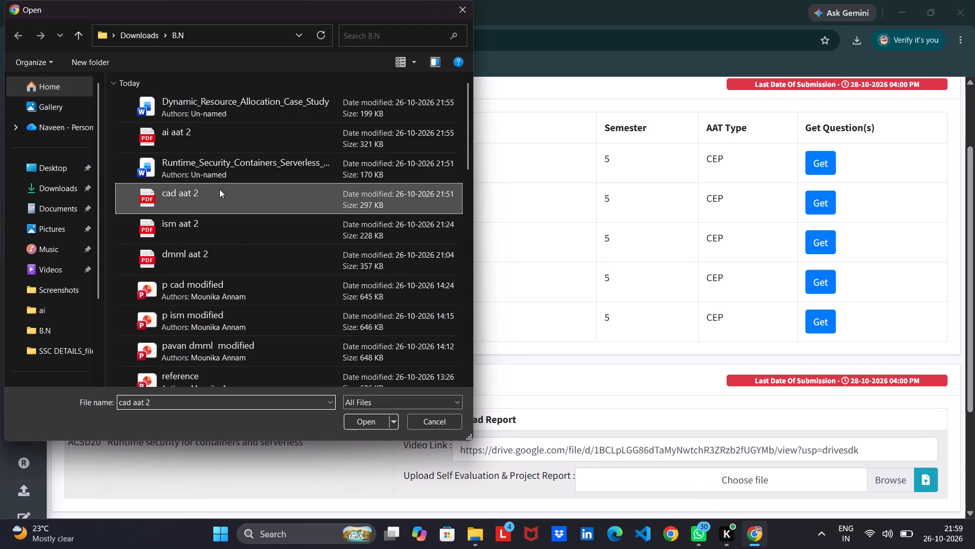
{"action": "left_click", "coordinate": [371, 418]}
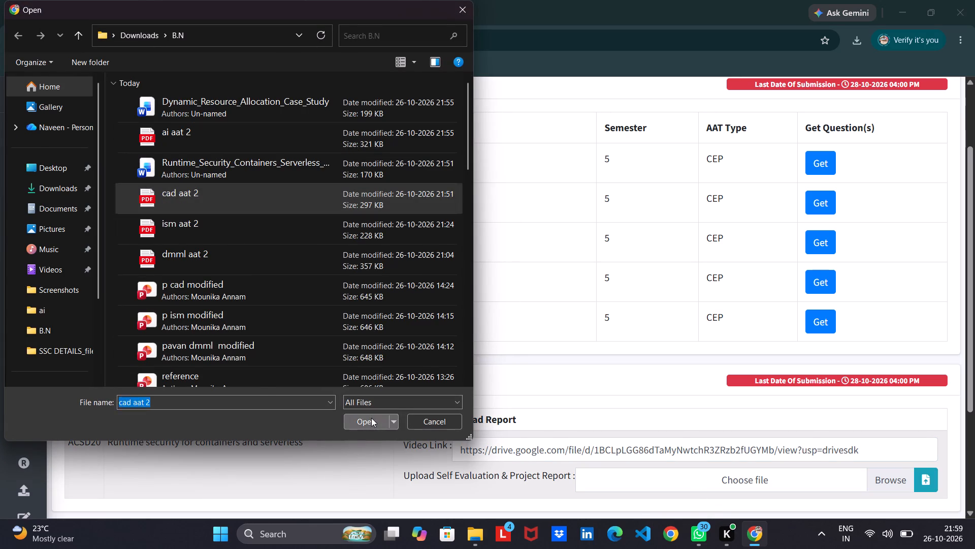
{"action": "left_click", "coordinate": [923, 478]}
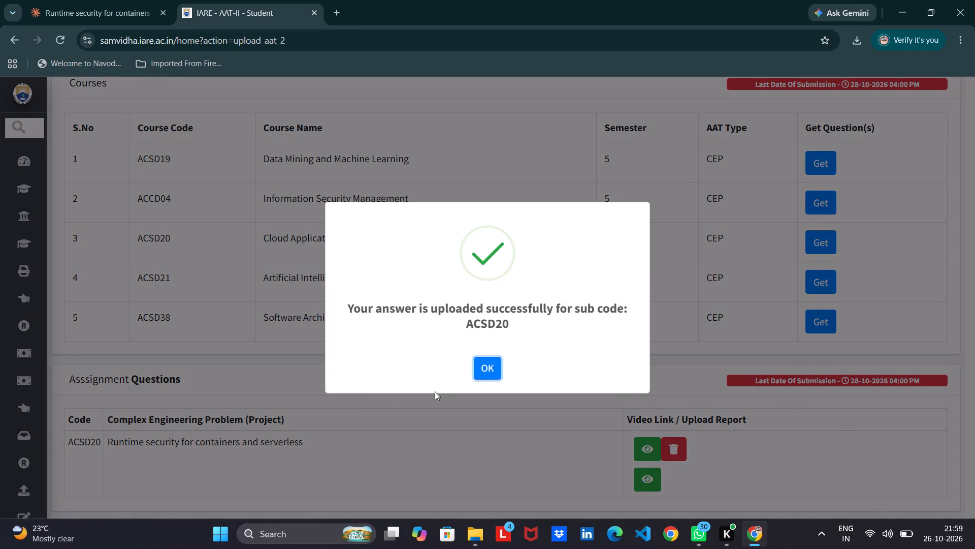
Dismiss the upload confirmation for the ACSD20 Cloud Application Development submission.
{"action": "left_click", "coordinate": [487, 362]}
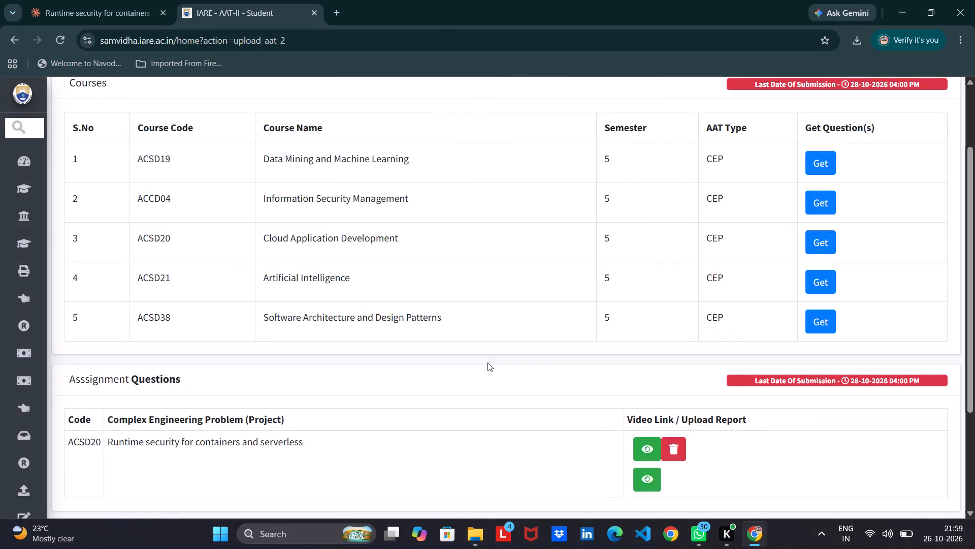
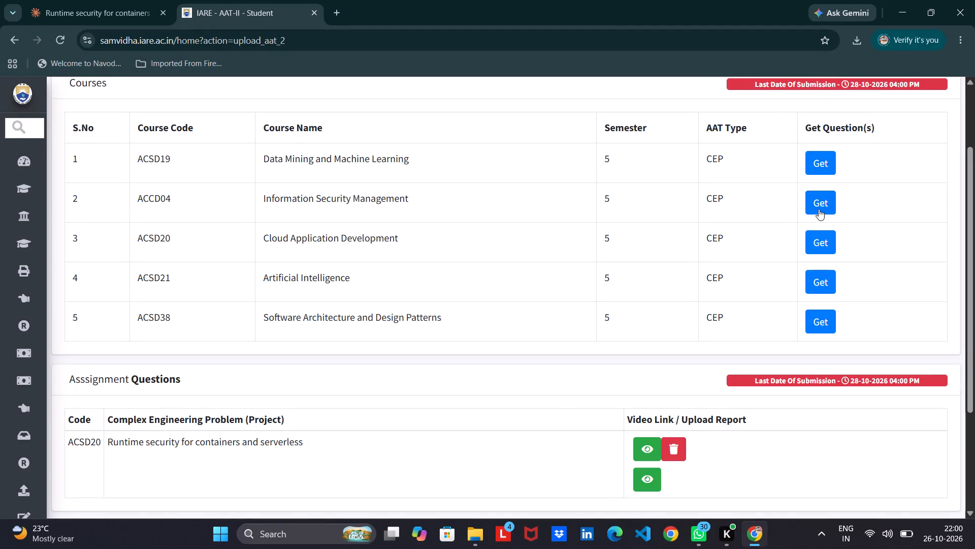
Get the ACSD19 Data Mining and Machine Learning question and paste the copied Google Drive link as its video link.
{"action": "left_click", "coordinate": [820, 160]}
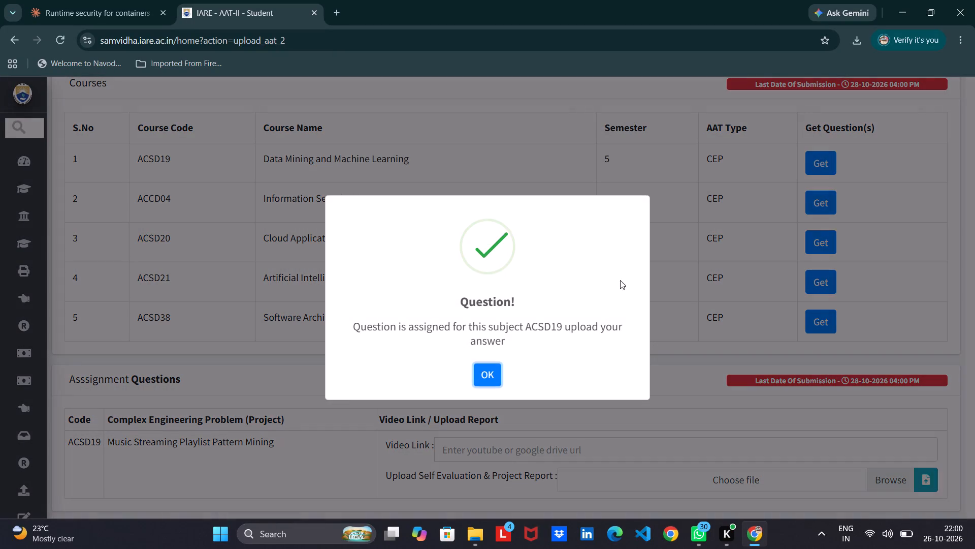
{"action": "left_click", "coordinate": [501, 371]}
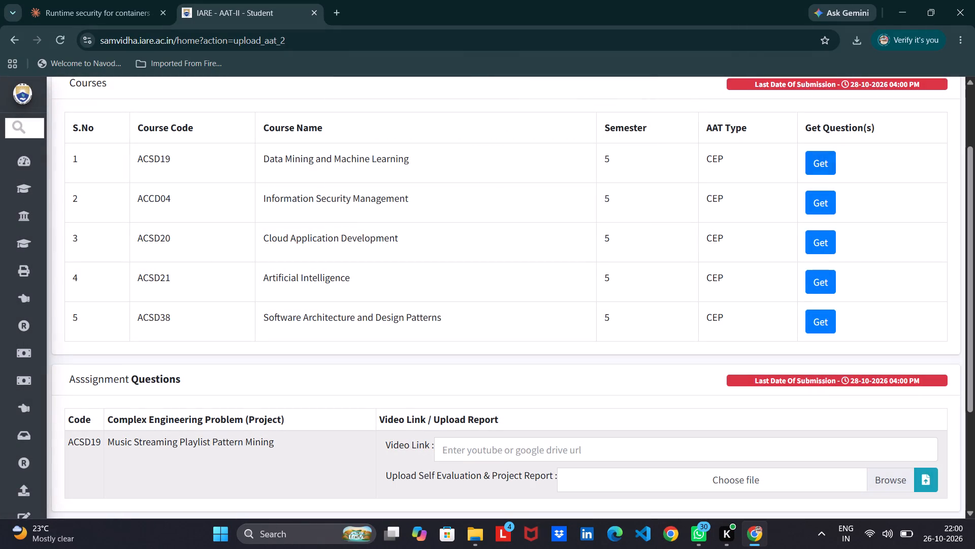
{"action": "left_click", "coordinate": [465, 451]}
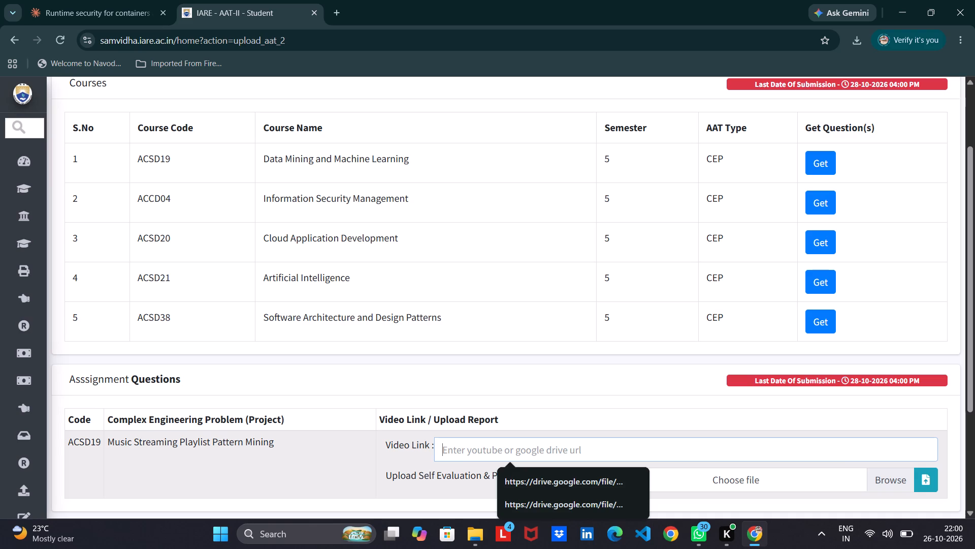
{"action": "key", "text": "ctrl+v"}
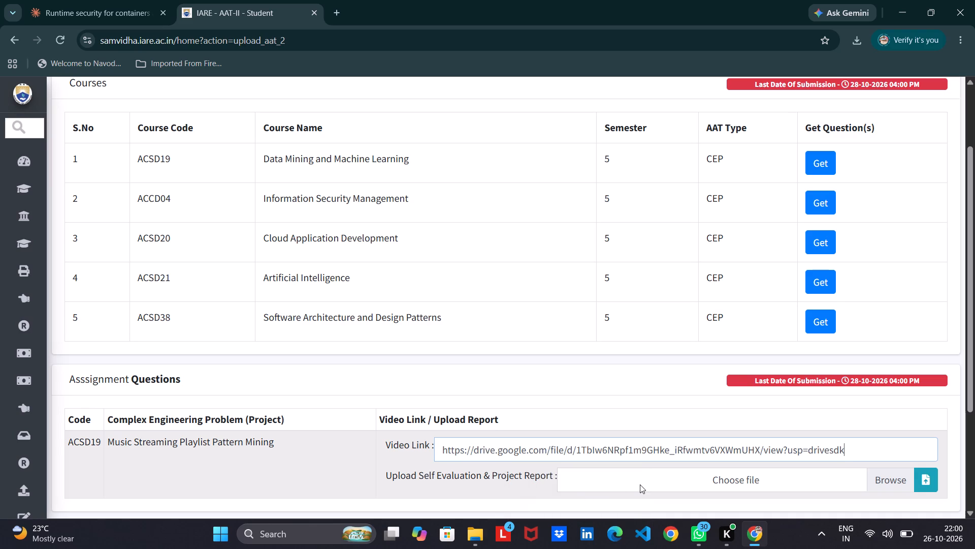
Browse the B.N folder for the report file to attach to the ACSD19 submission.
{"action": "left_click", "coordinate": [640, 484]}
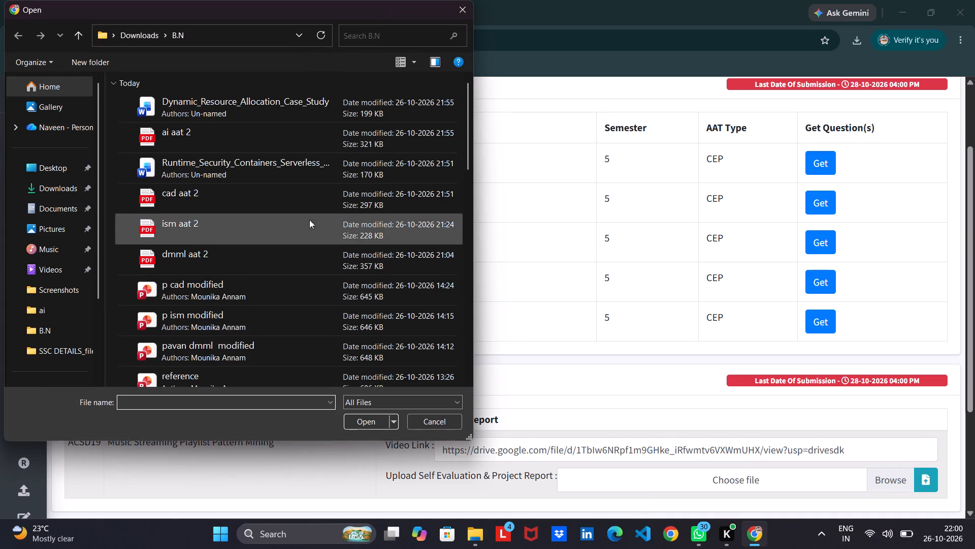
Attach "dmml aat 2" from the B.N folder as the ACSD19 project report and upload the submission.
{"action": "left_click", "coordinate": [255, 260]}
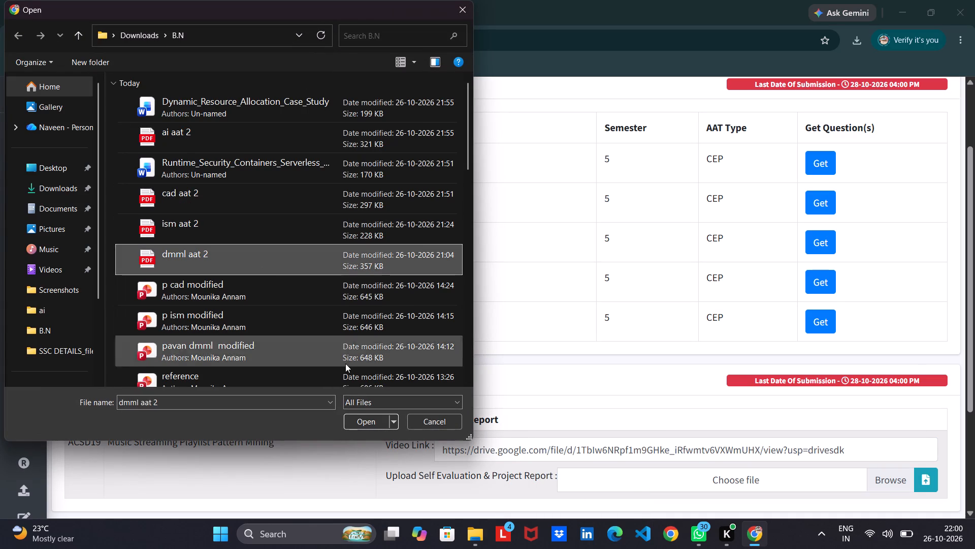
{"action": "left_click", "coordinate": [354, 421]}
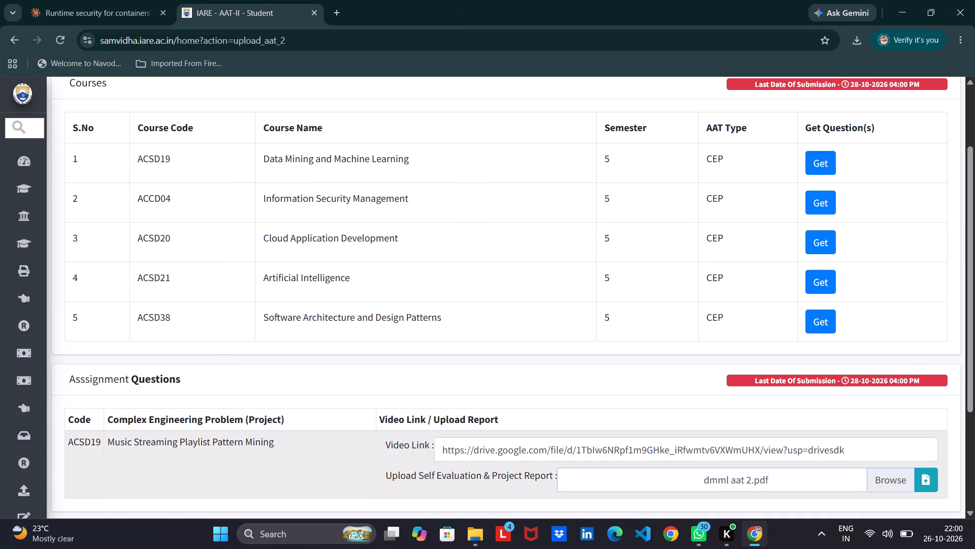
{"action": "left_click", "coordinate": [917, 481]}
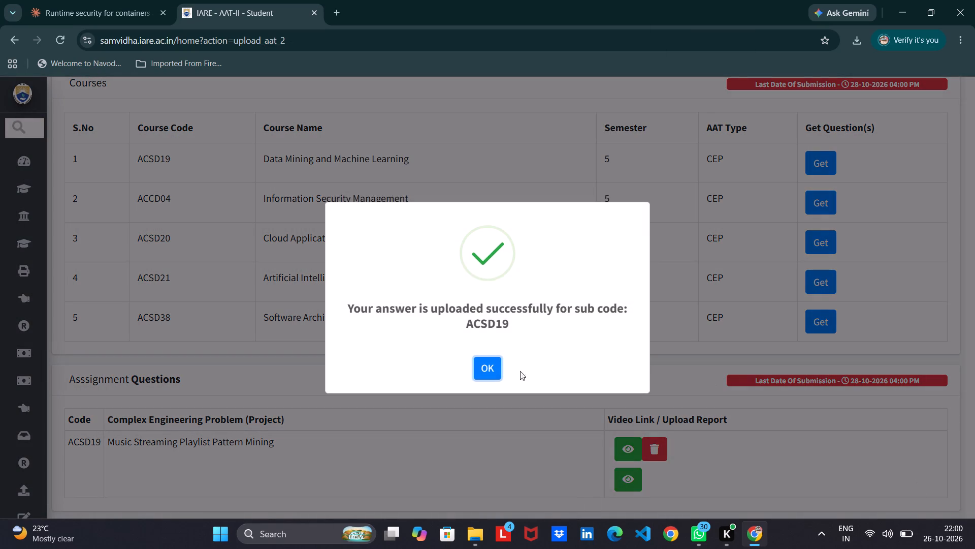
{"action": "left_click", "coordinate": [489, 369]}
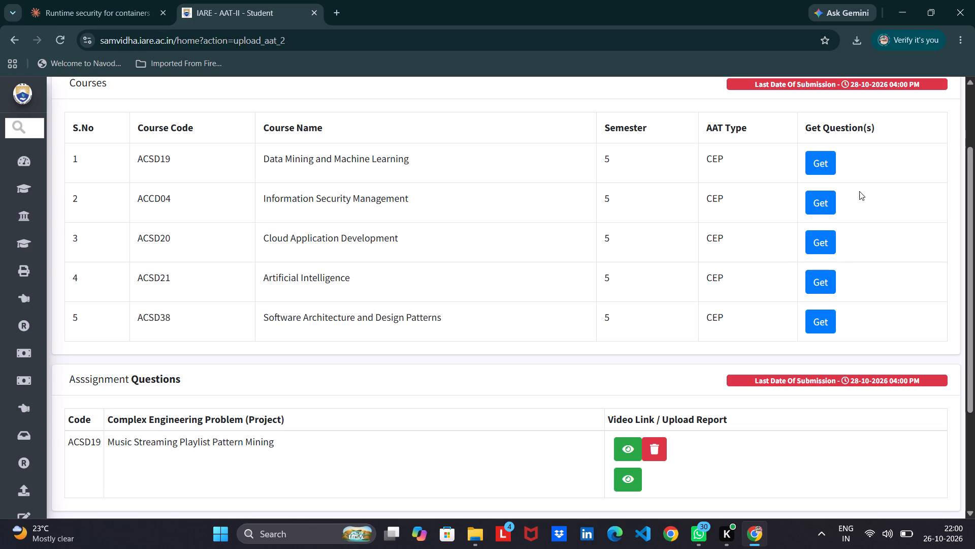
Get the ACCD04 Information Security Management question.
{"action": "left_click", "coordinate": [816, 204]}
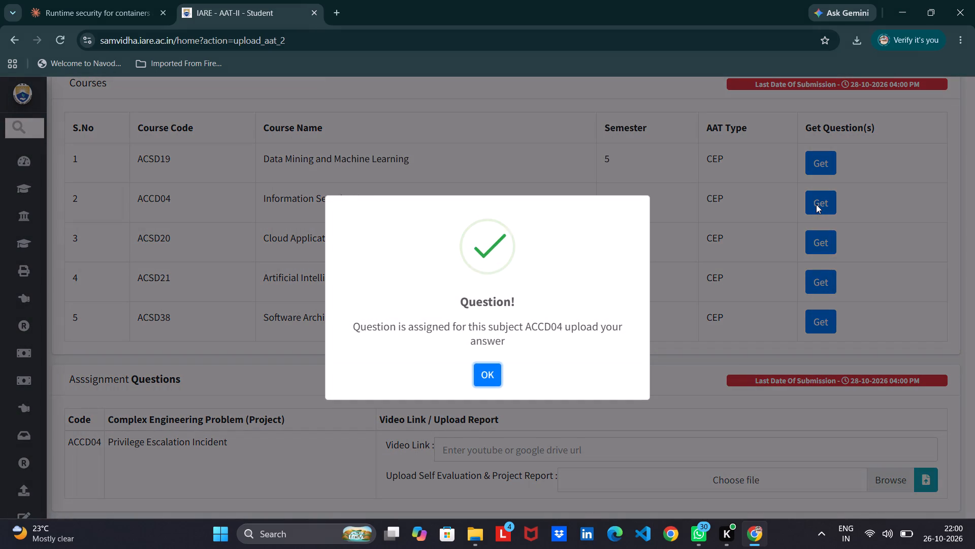
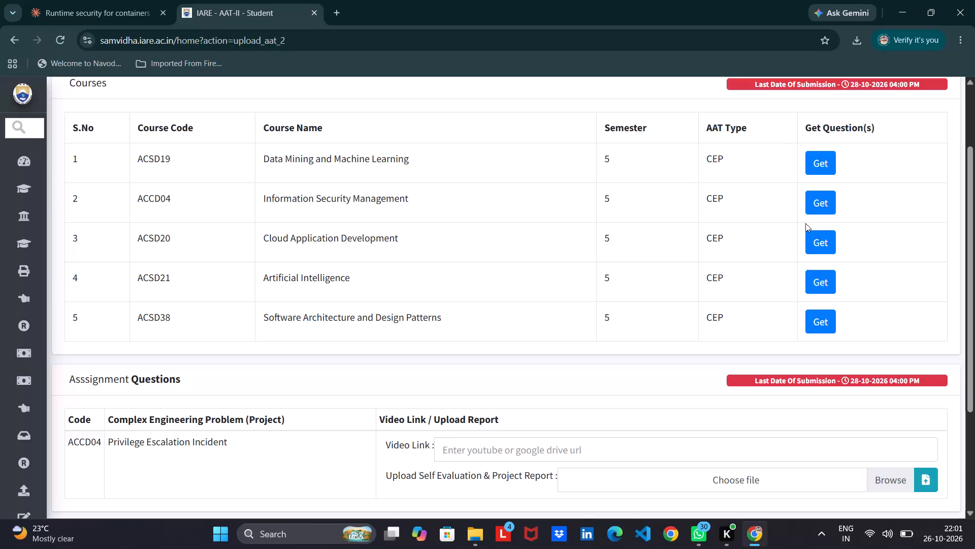
Get the ACCD04 Information Security Management question and paste the copied Google Drive link as its video link.
{"action": "left_click", "coordinate": [816, 199]}
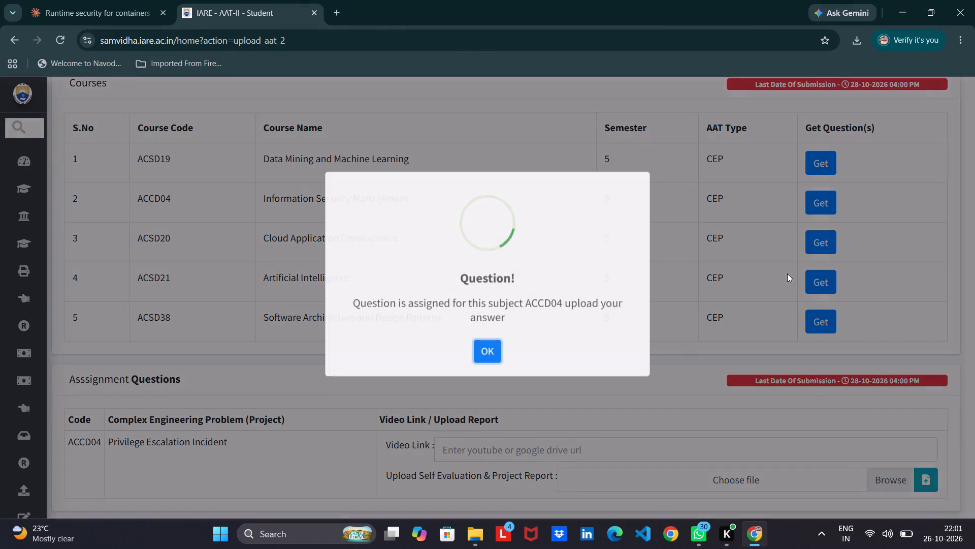
{"action": "left_click", "coordinate": [502, 361]}
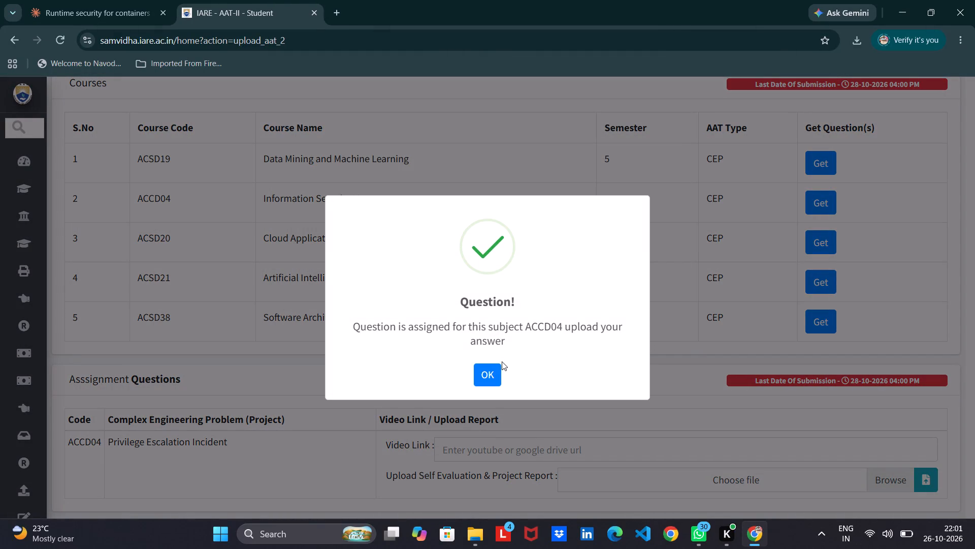
{"action": "left_click", "coordinate": [491, 371]}
{"action": "left_click", "coordinate": [529, 450]}
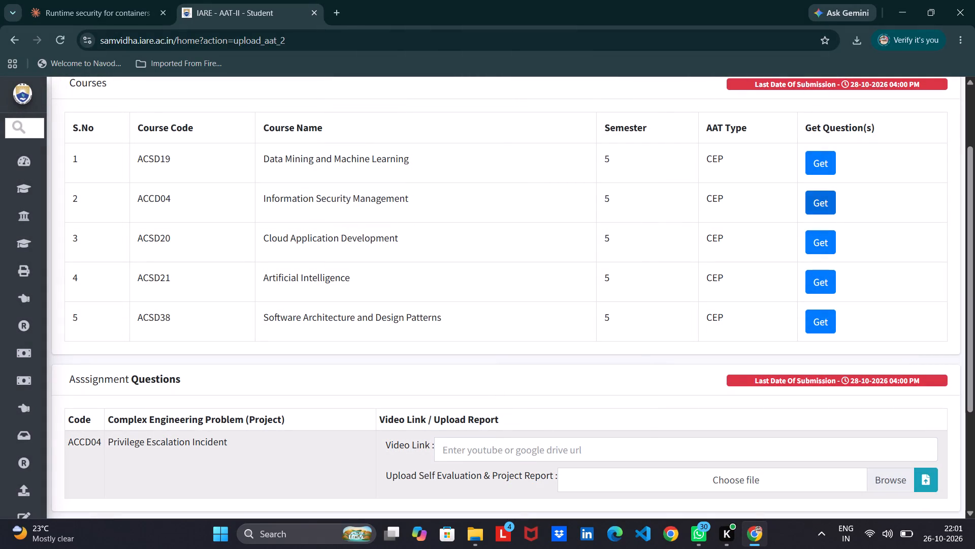
{"action": "key", "text": "ctrl+v"}
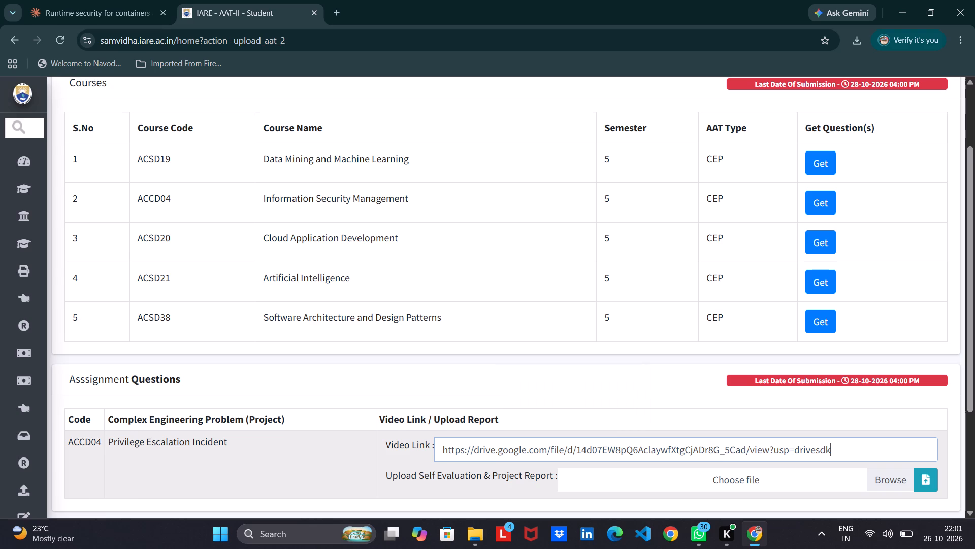
Browse the B.N folder for the ACCD04 self-evaluation and project report file.
{"action": "left_click", "coordinate": [740, 478]}
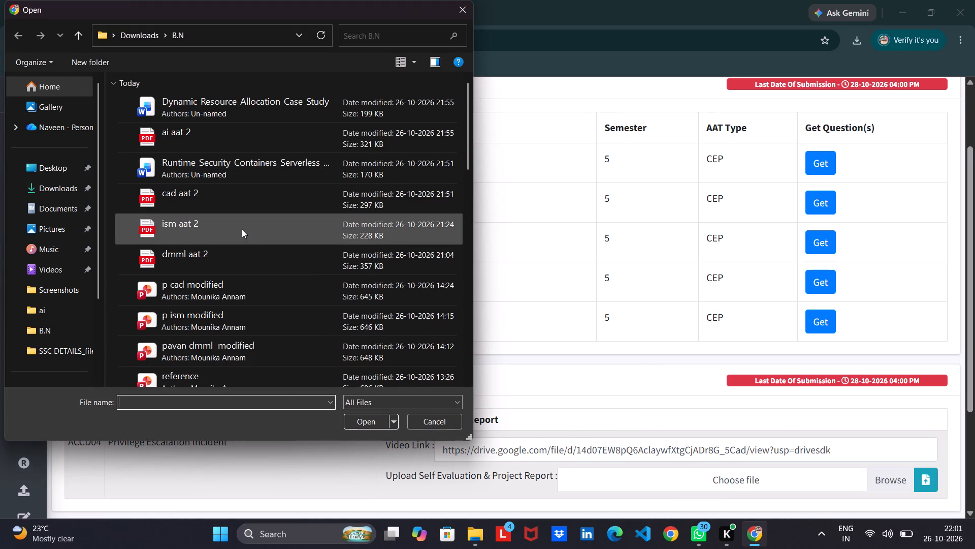
Attach "ism aat 2" from the B.N folder as the ACCD04 project report and upload the submission.
{"action": "left_click", "coordinate": [242, 229]}
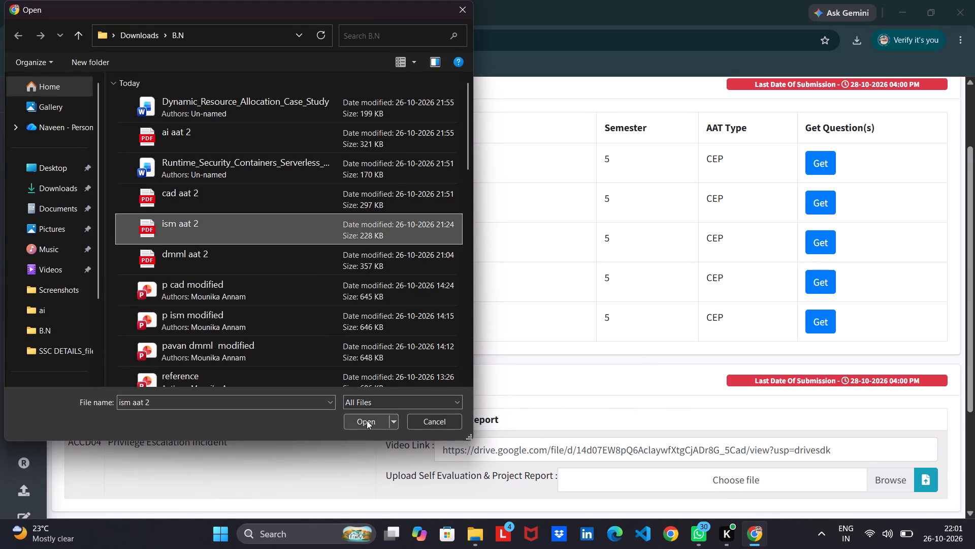
{"action": "left_click", "coordinate": [367, 420]}
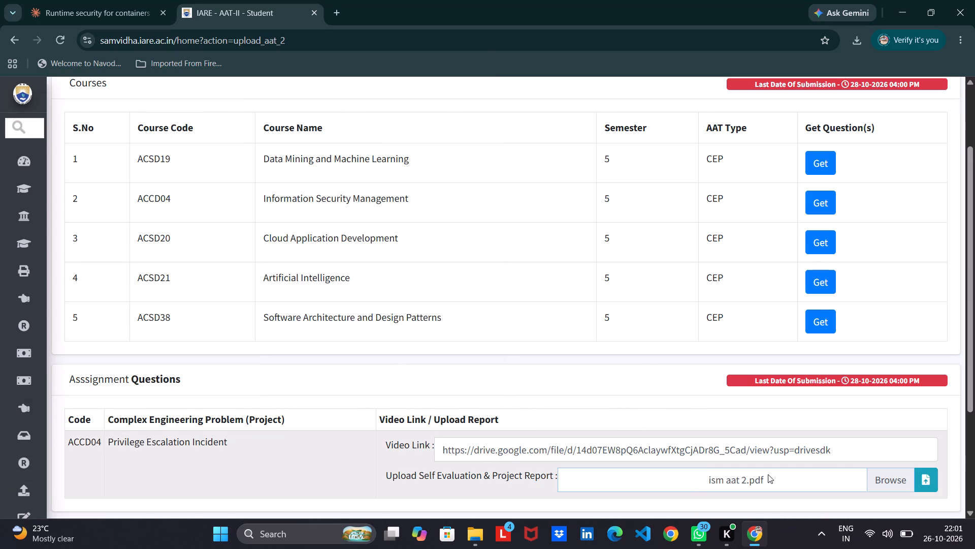
{"action": "left_click", "coordinate": [923, 475]}
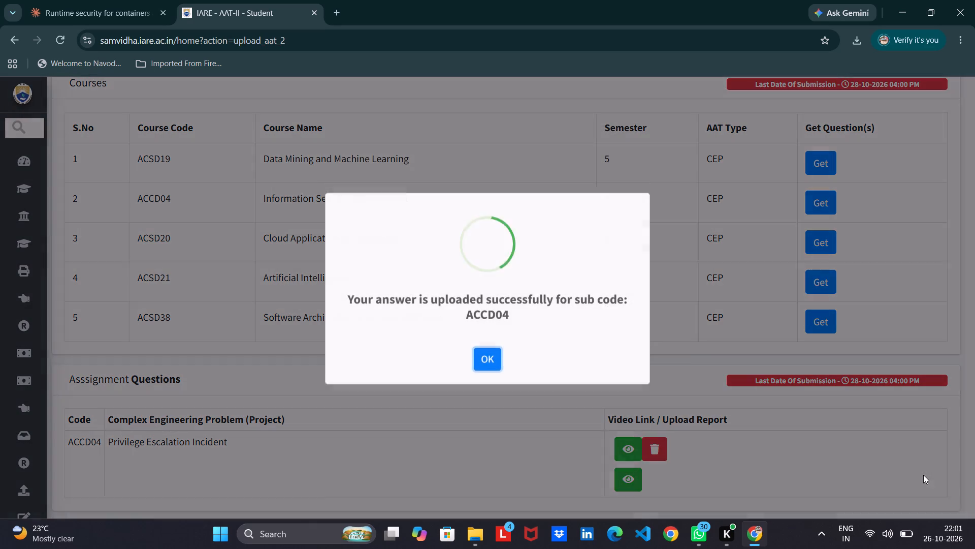
{"action": "left_click", "coordinate": [495, 366]}
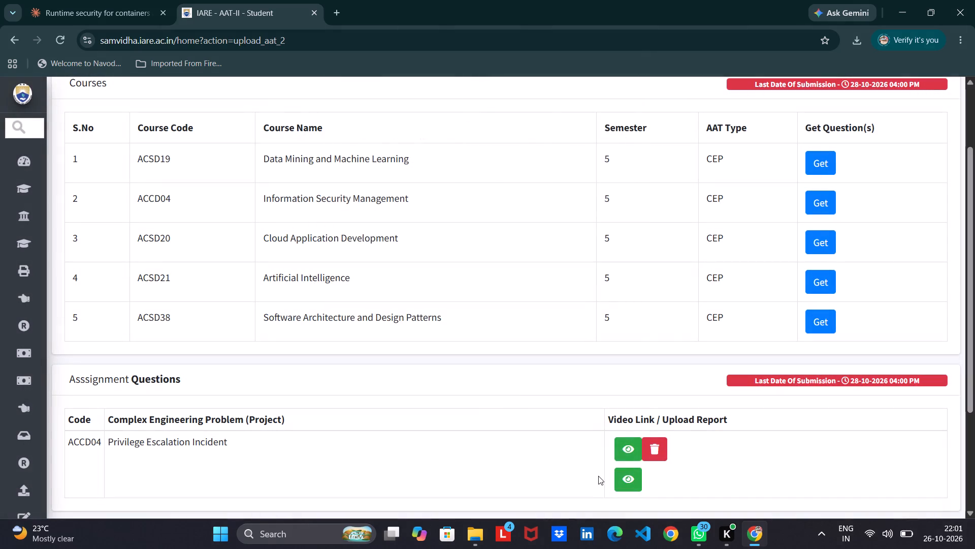
{"action": "left_click", "coordinate": [629, 447]}
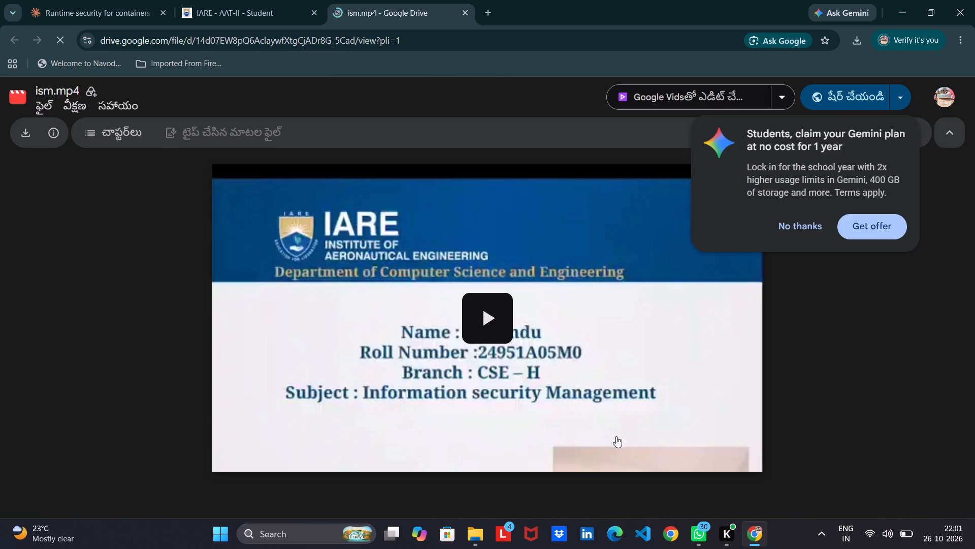
{"action": "left_click", "coordinate": [477, 319]}
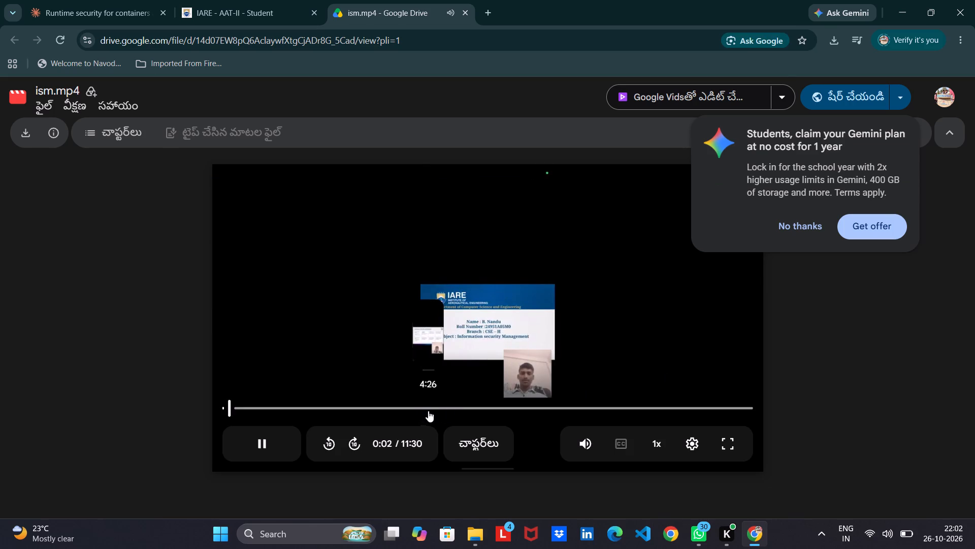
{"action": "left_click", "coordinate": [430, 410]}
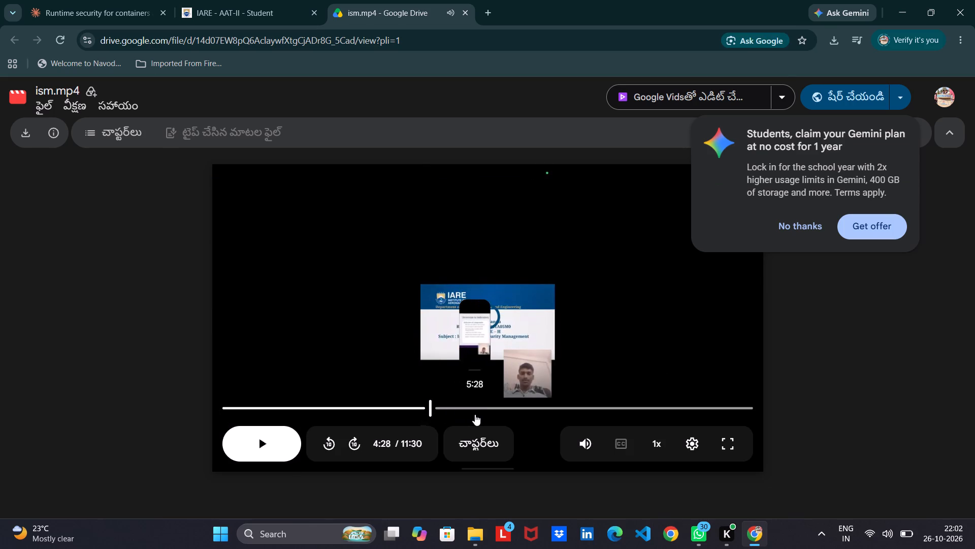
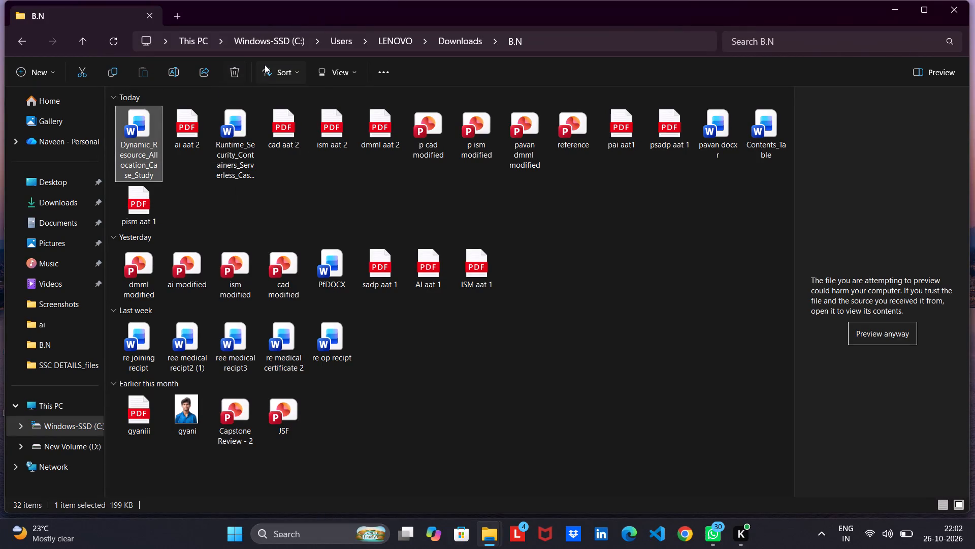
{"action": "left_click", "coordinate": [232, 67]}
{"action": "left_click", "coordinate": [192, 135]}
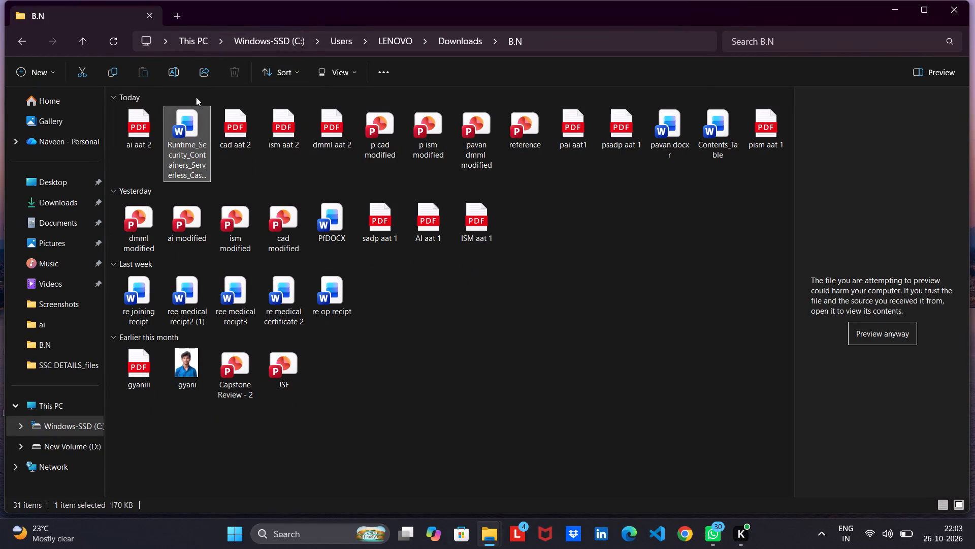
{"action": "left_click", "coordinate": [230, 72]}
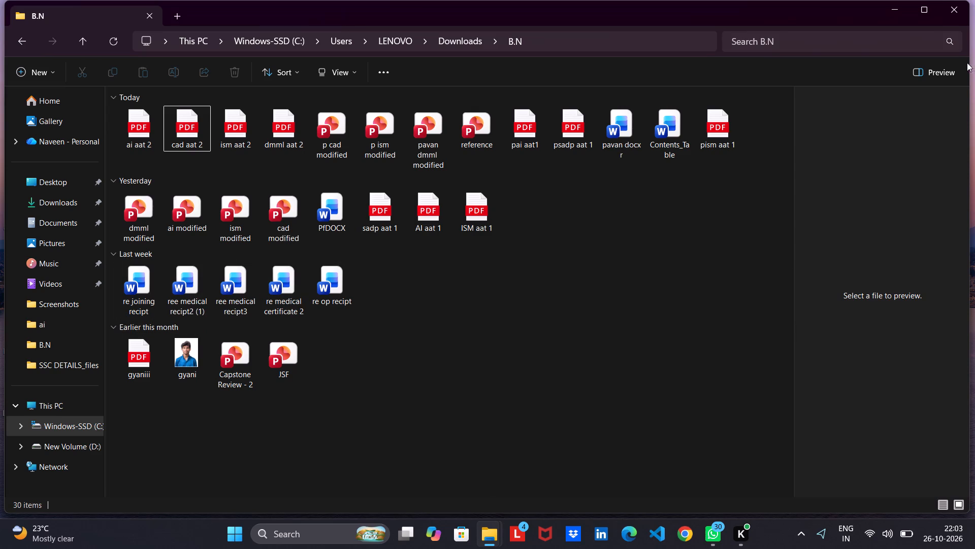
{"action": "left_click", "coordinate": [902, 6]}
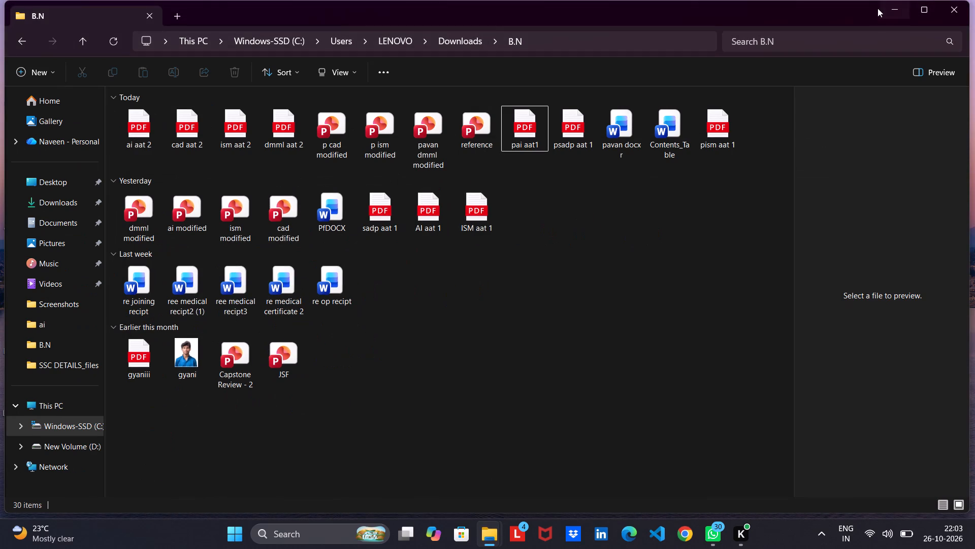